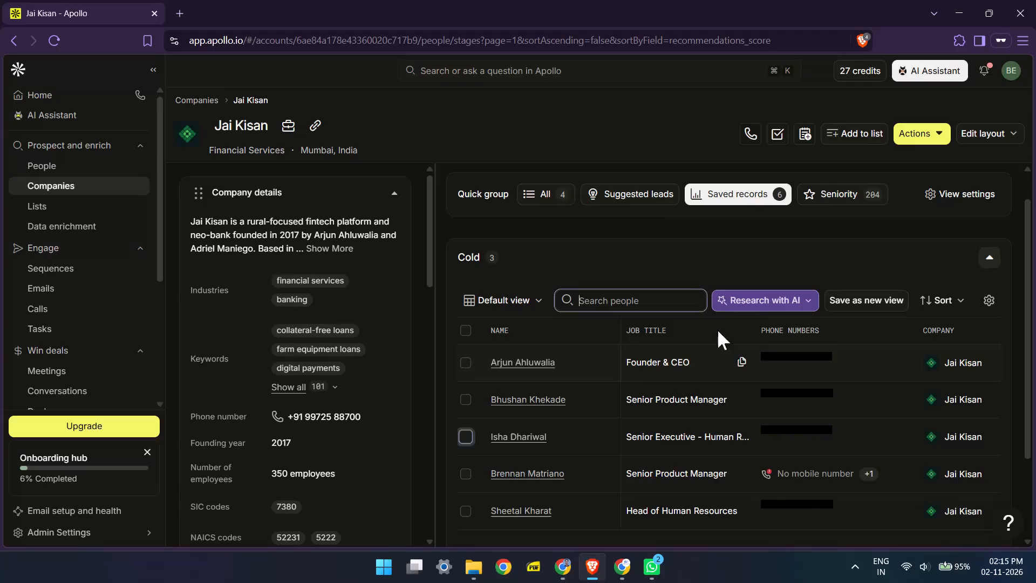
Search for "fancraze" and open the FanCraze Technologies company record marked Cold.
left_click(525, 70)
type("fancrzae")
key("BackSpace")
key("BackSpace")
key("BackSpace")
type("aze")
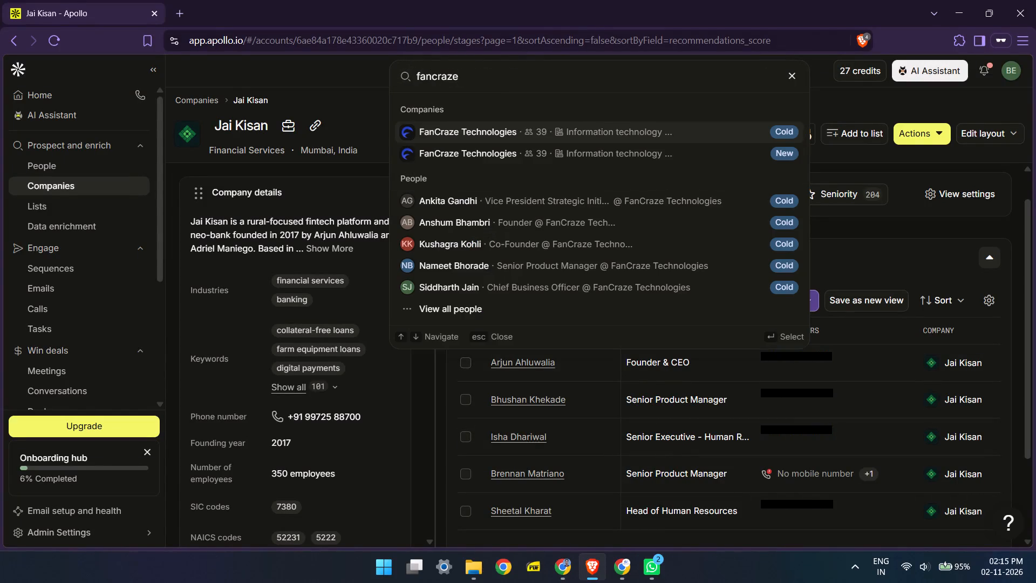
left_click(534, 127)
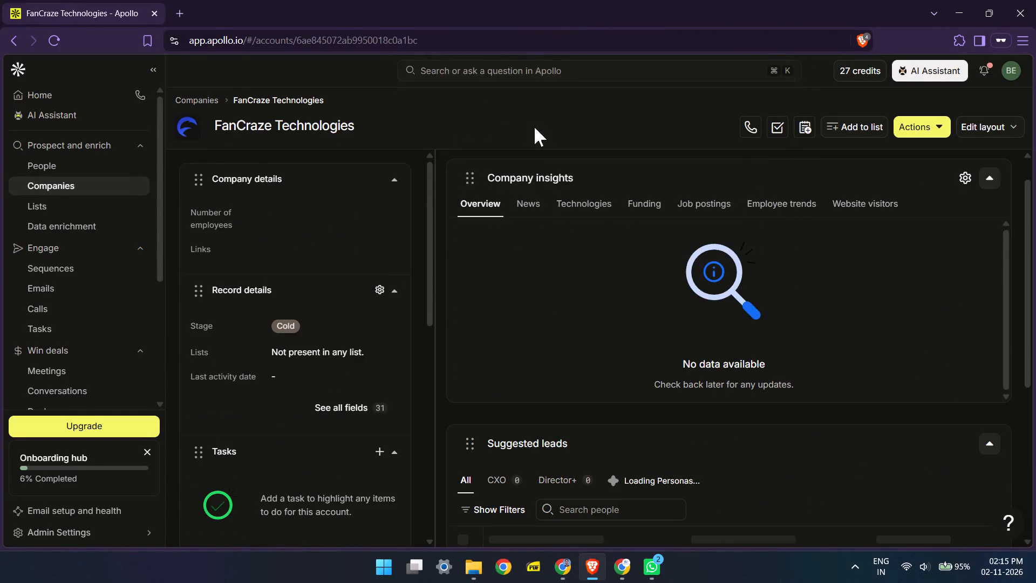
scroll(659, 249, "down", 2)
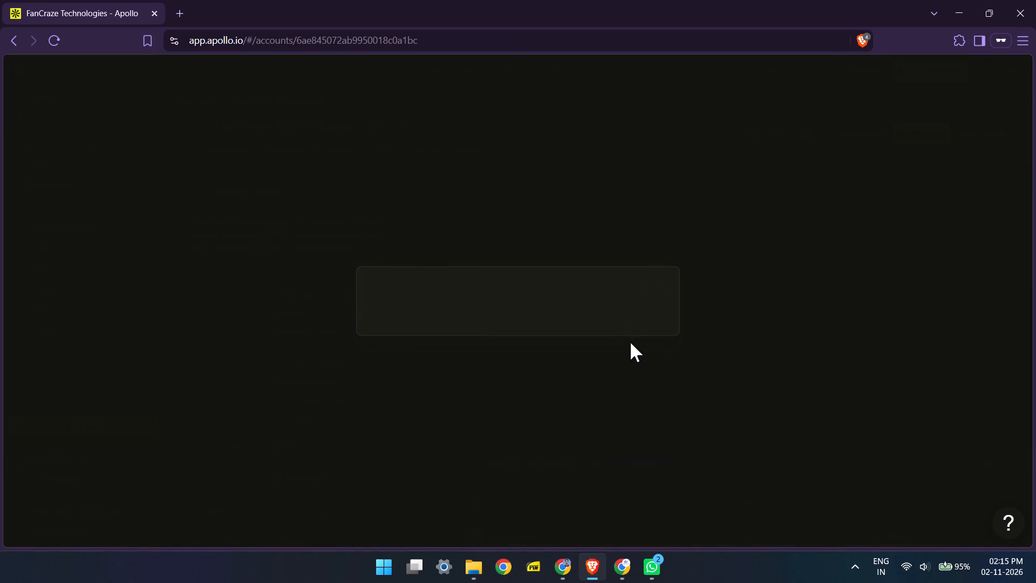
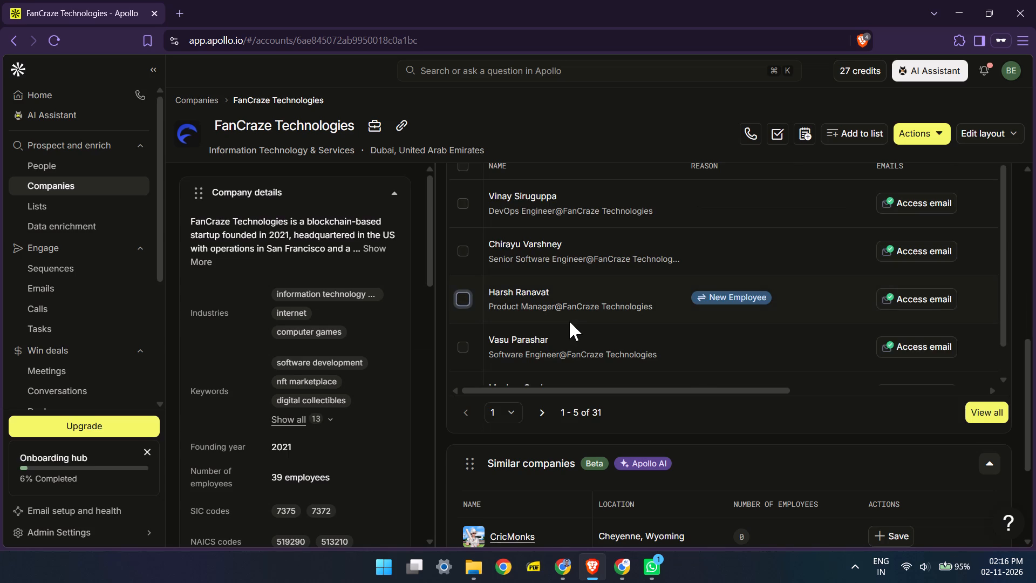
Search the people listed under FanCraze Technologies for "abhishek".
scroll(754, 260, "up", 8)
left_click(583, 184)
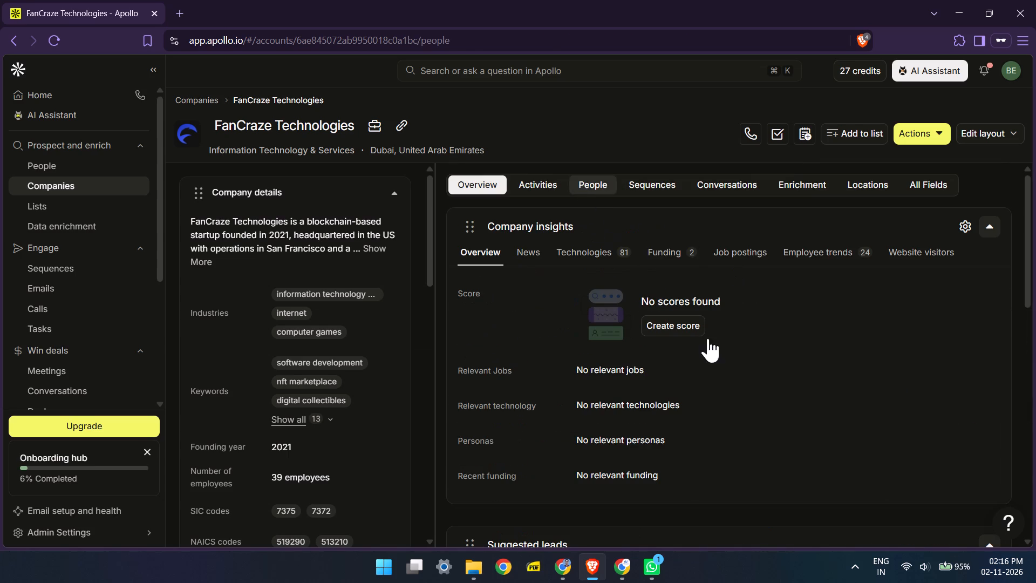
scroll(782, 358, "down", 1)
left_click(697, 238)
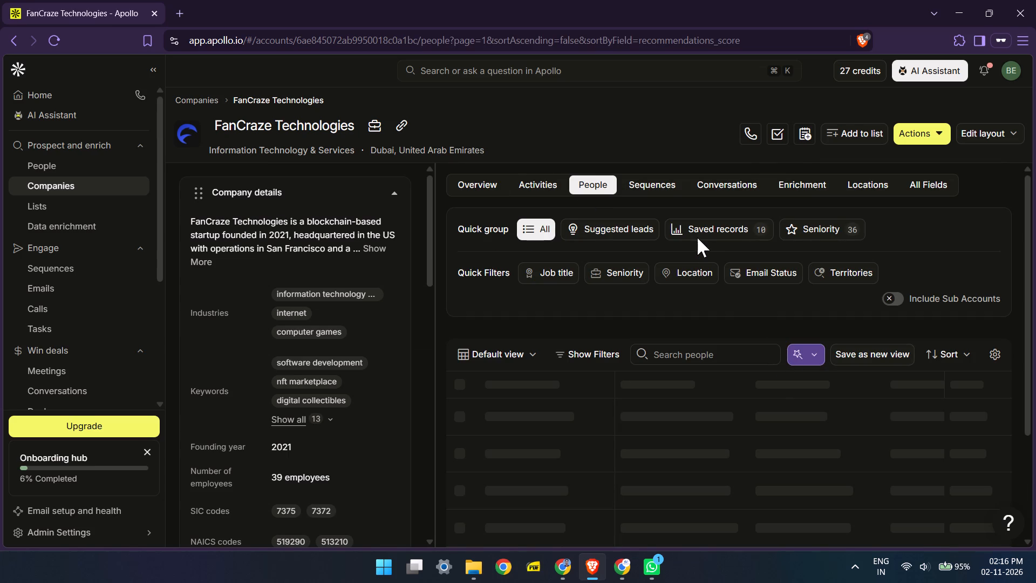
left_click(700, 240)
left_click(700, 240)
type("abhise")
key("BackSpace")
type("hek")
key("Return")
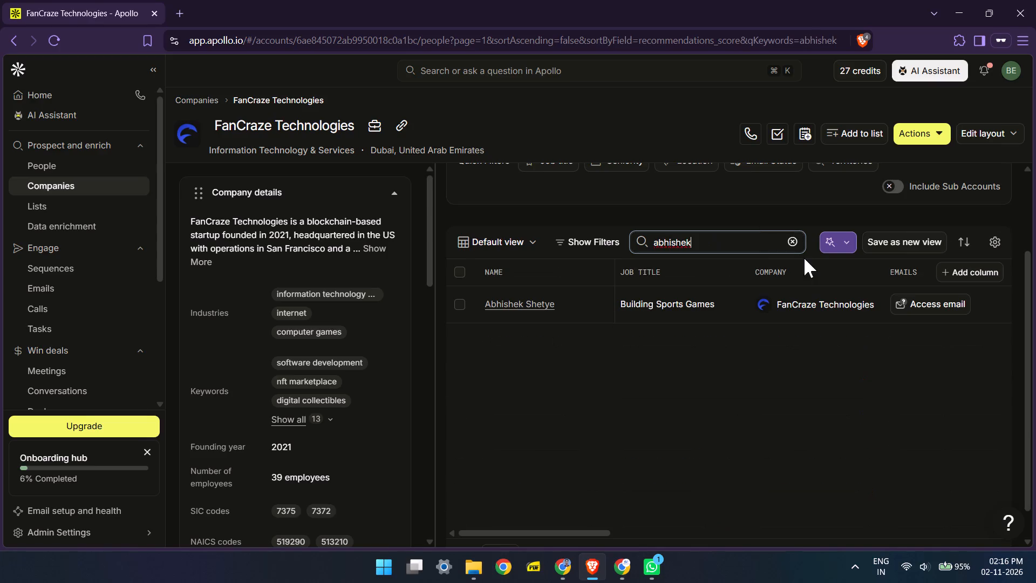
Access the email of the matching FanCraze Technologies contact and open the email's details.
left_click(948, 304)
scroll(943, 367, "left", 1)
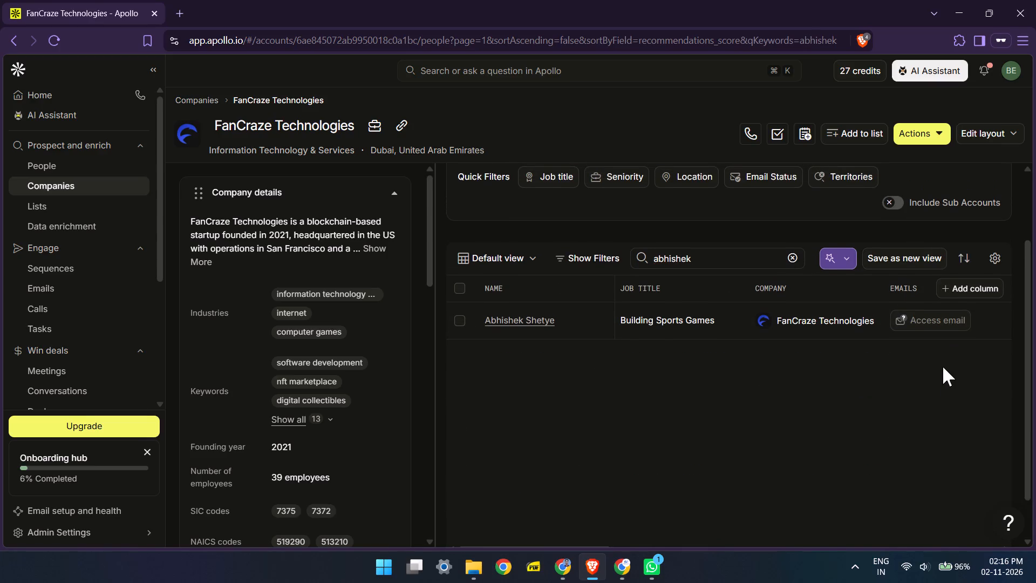
scroll(943, 367, "left", 3)
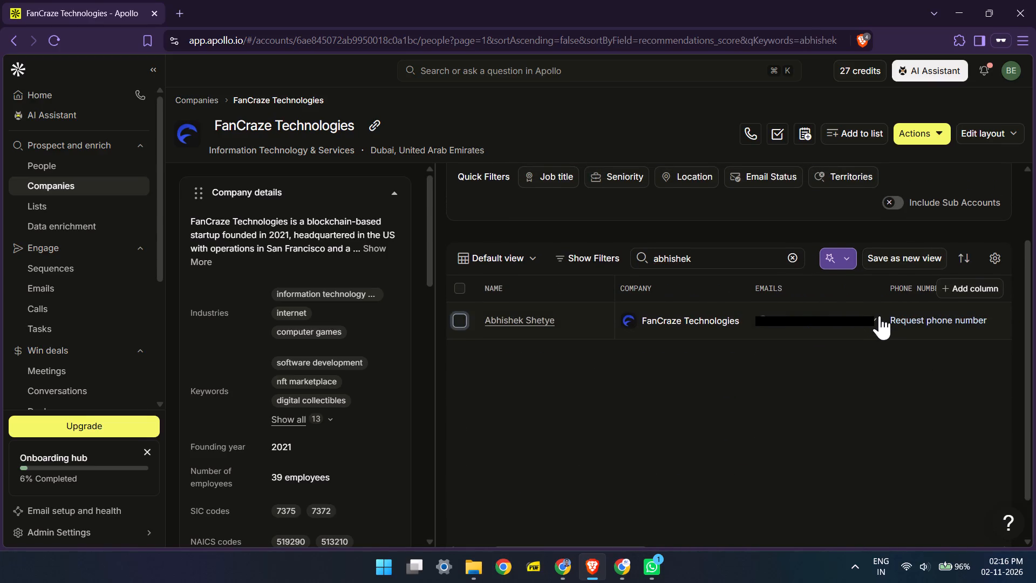
left_click(874, 317)
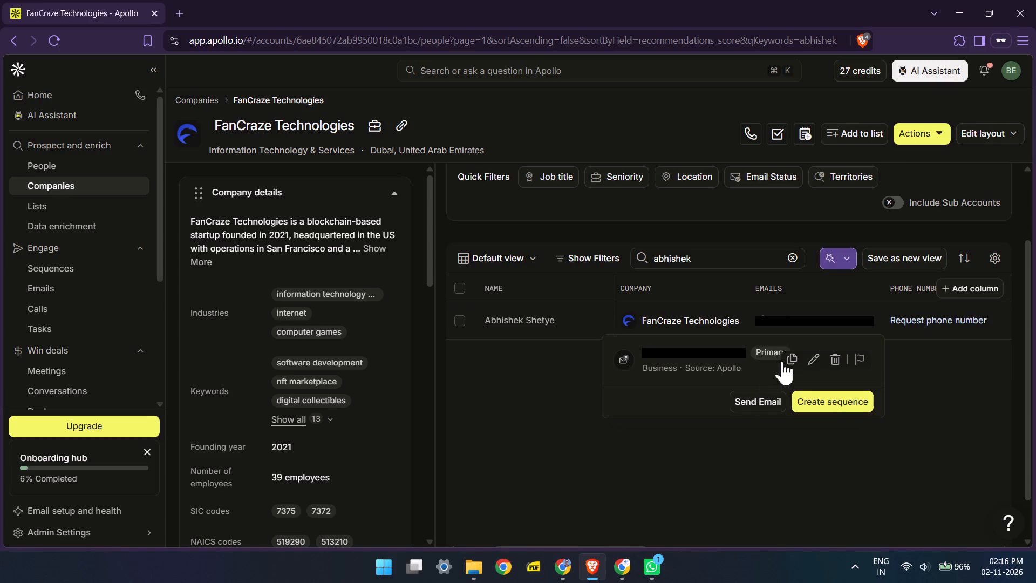
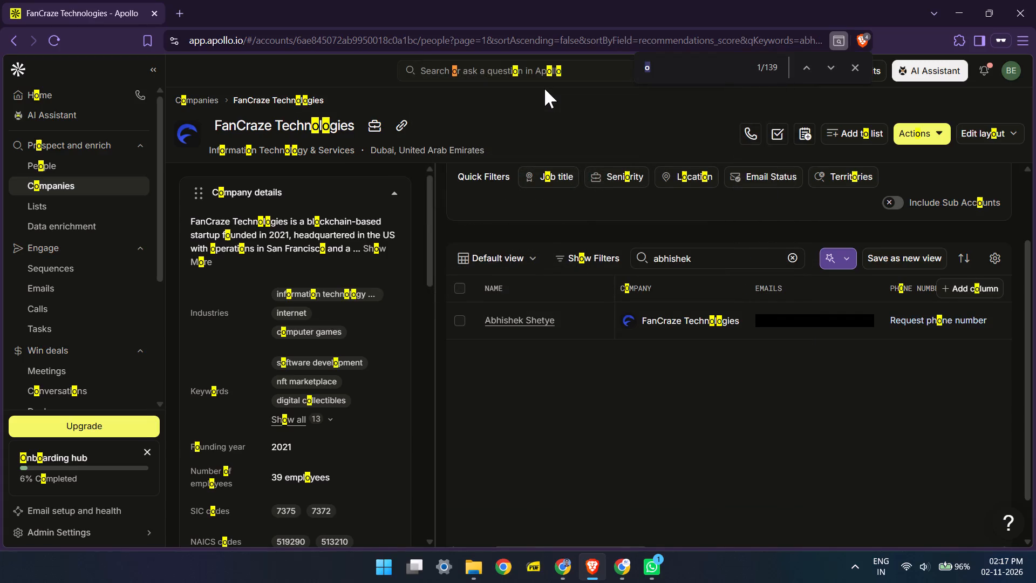
Clear the letter "o" from the find-in-page bar and activate the global search field above the FanCraze Technologies record.
key("BackSpace")
left_click(510, 67)
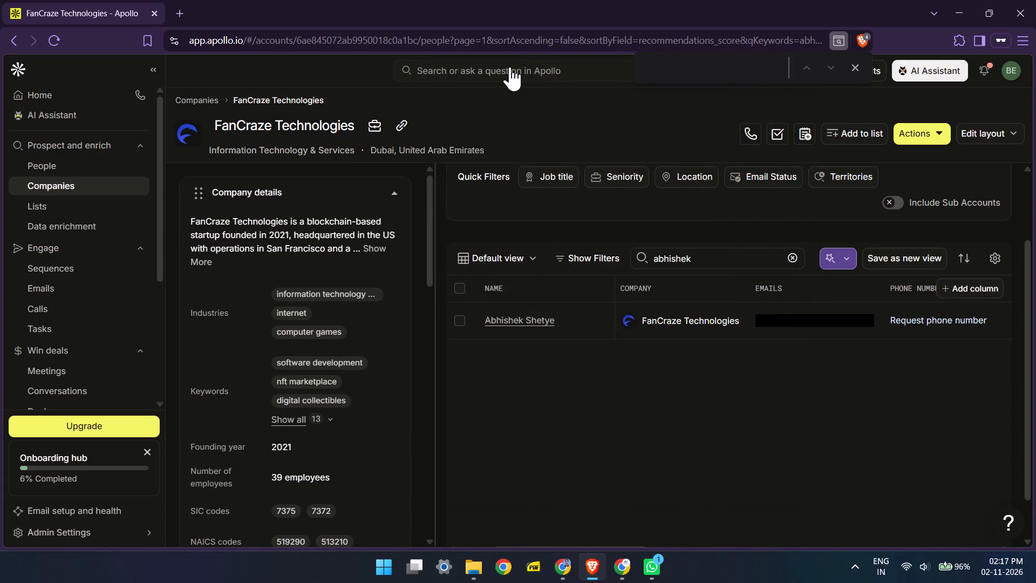
Search all of Apollo for the next contact by full name and open the matching person record at Kiwi.
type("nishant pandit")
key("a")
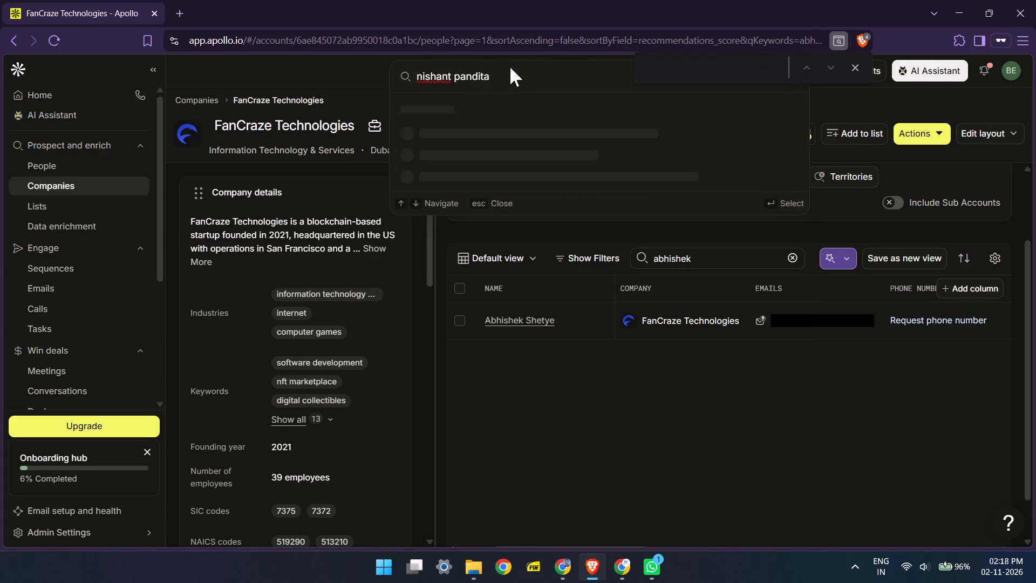
left_click(860, 70)
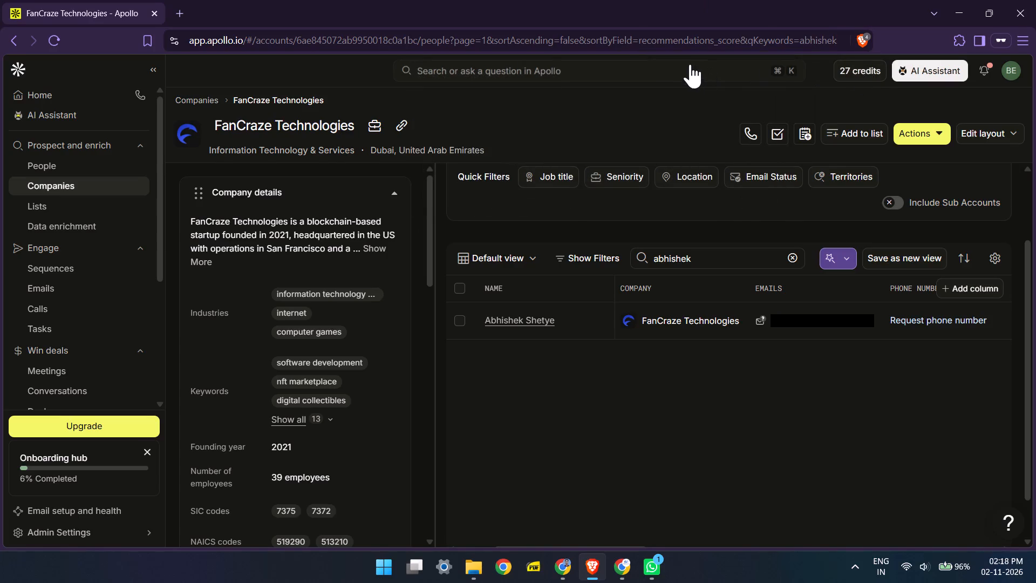
left_click(690, 64)
key("BackSpace")
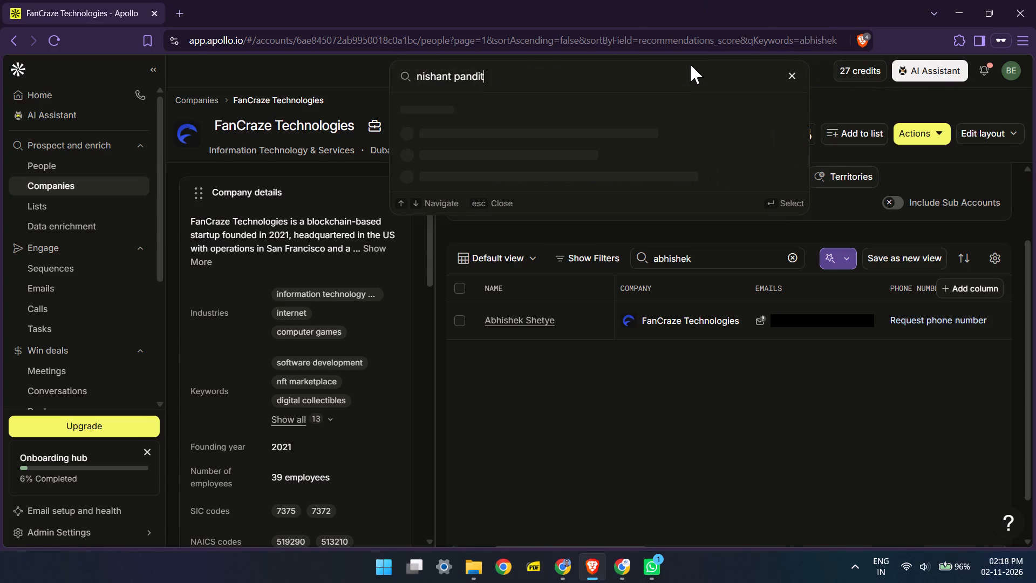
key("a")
key("Return")
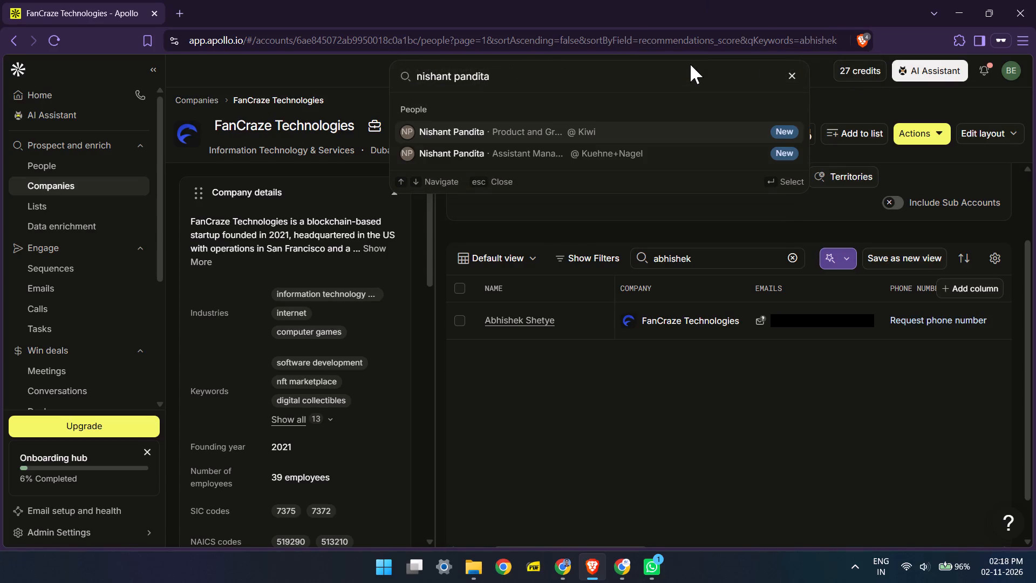
left_click(618, 128)
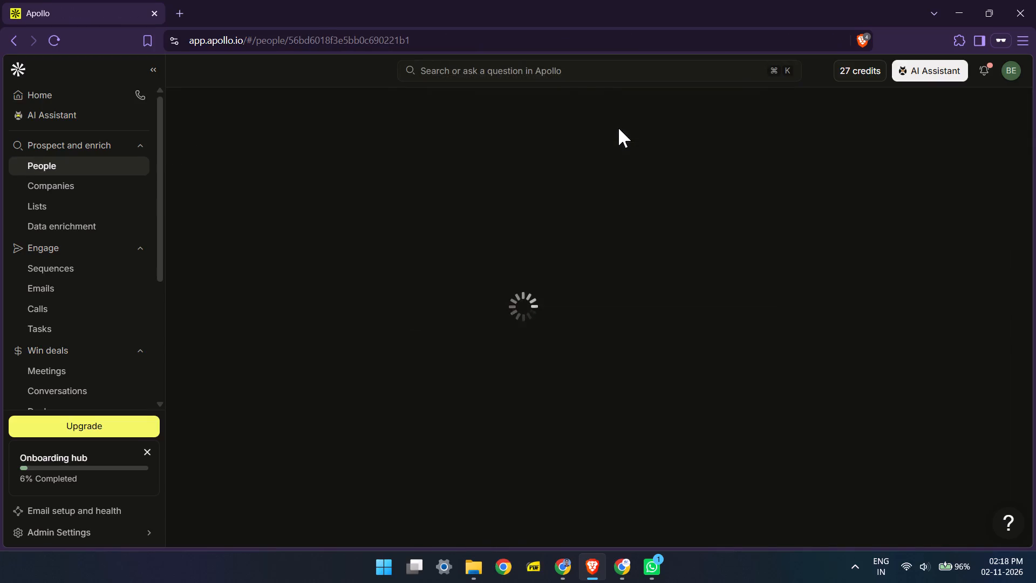
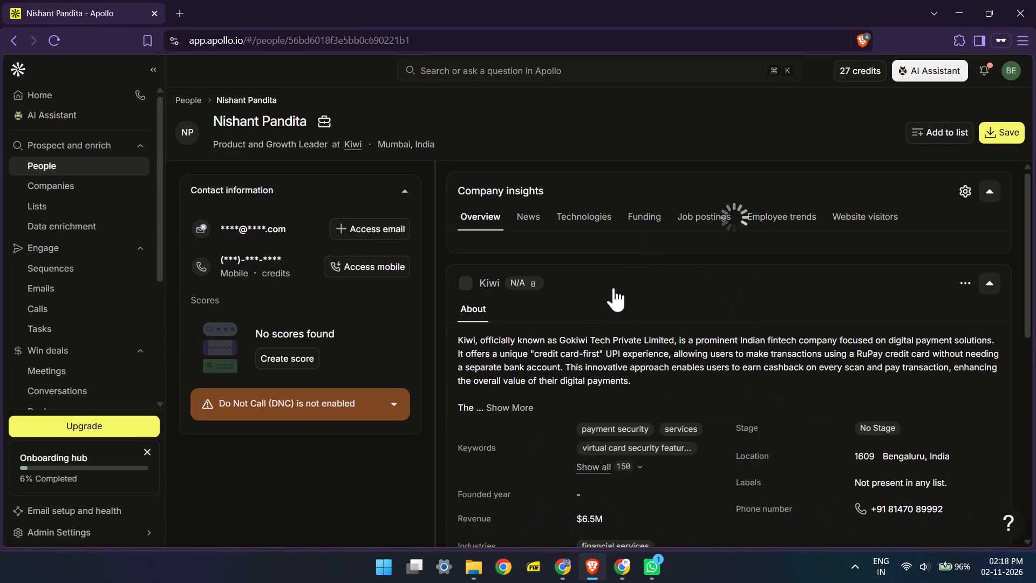
Open the employer Kiwi's company details from the person's profile header.
scroll(590, 320, "down", 1)
scroll(590, 320, "up", 2)
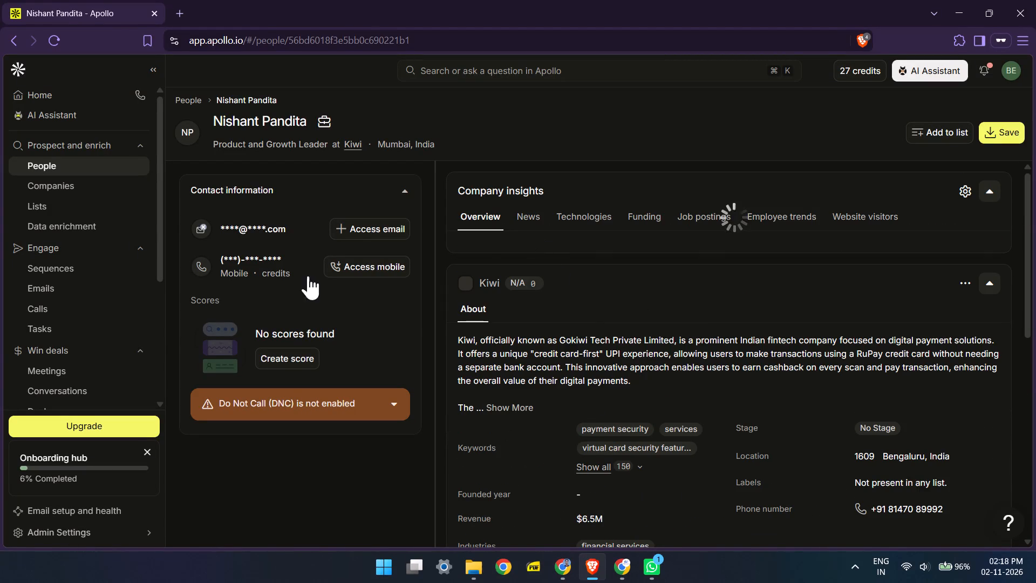
scroll(214, 283, "up", 2)
left_click(343, 148)
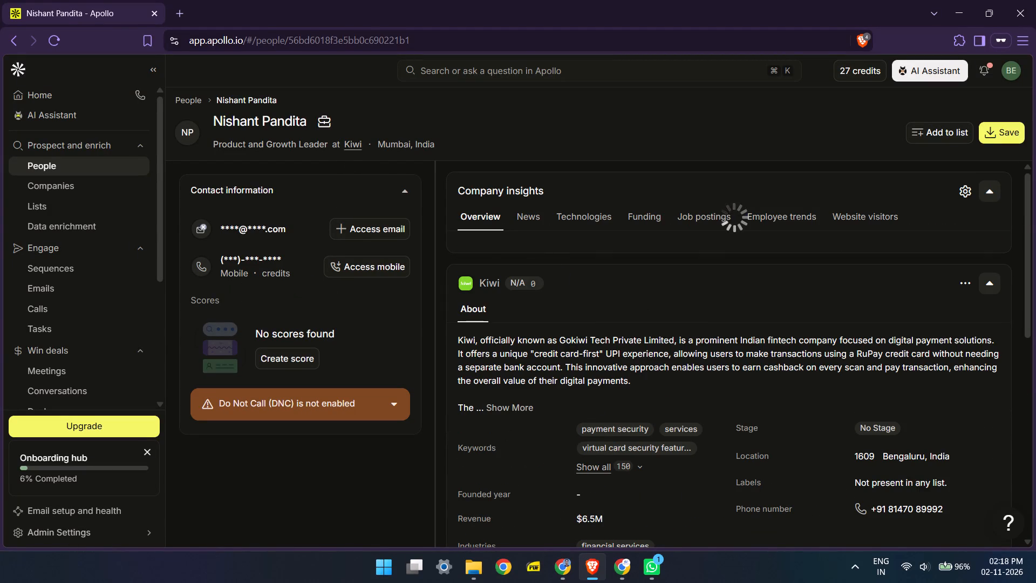
left_click(352, 147)
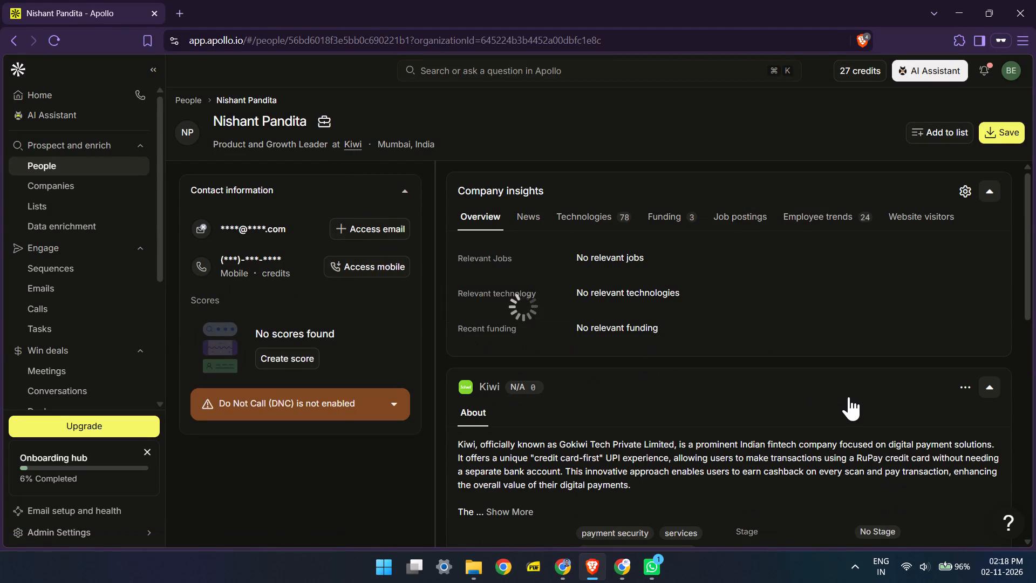
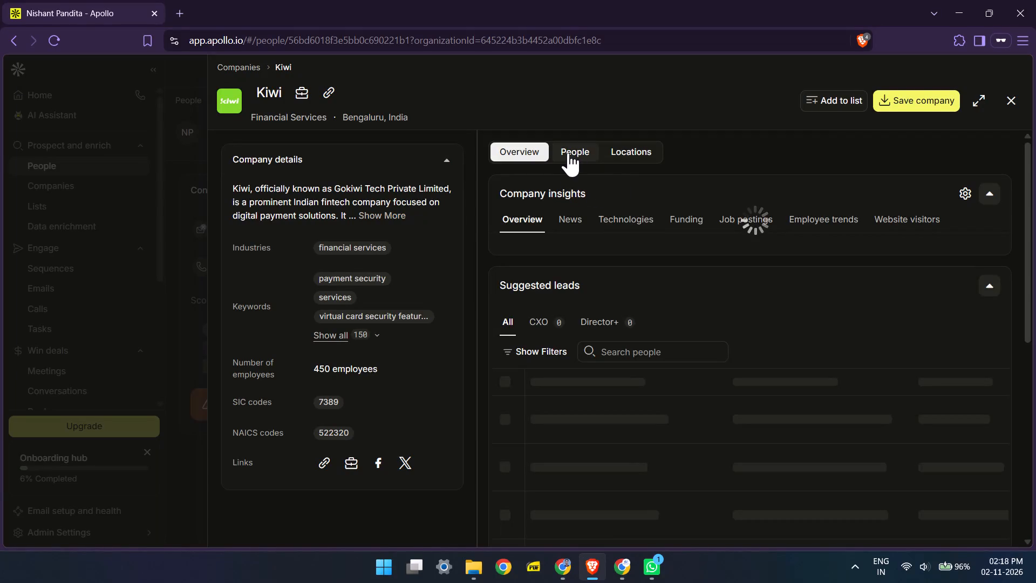
Expand Kiwi's company record to its full page and show its people list.
left_click(970, 106)
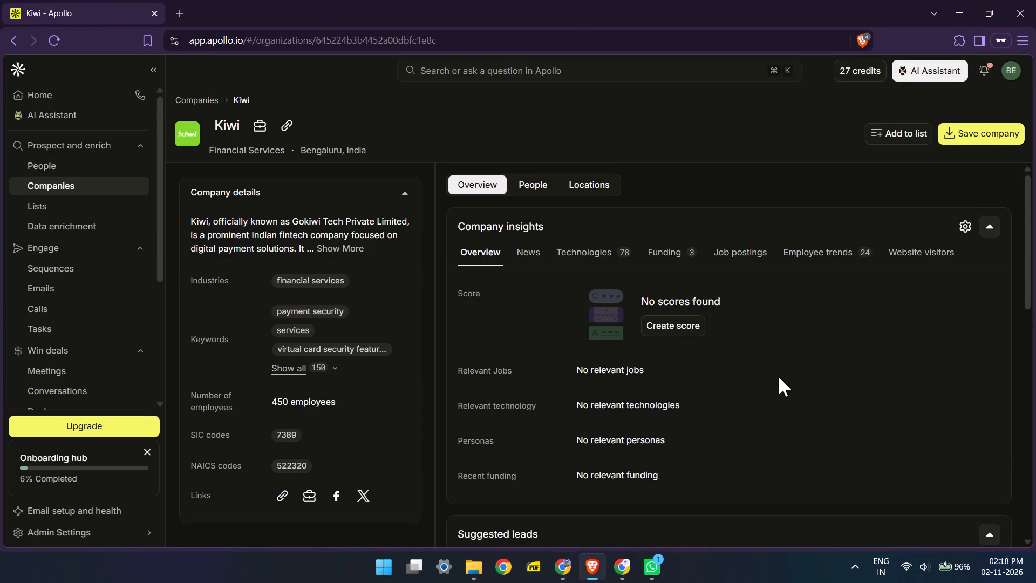
left_click(539, 191)
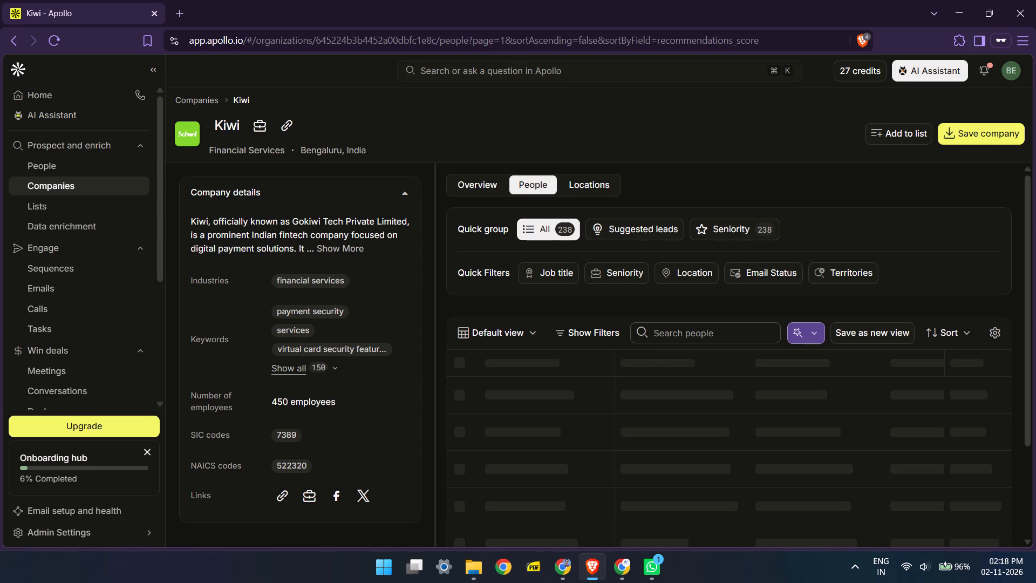
Search Kiwi's people list for "senior".
scroll(722, 327, "down", 3)
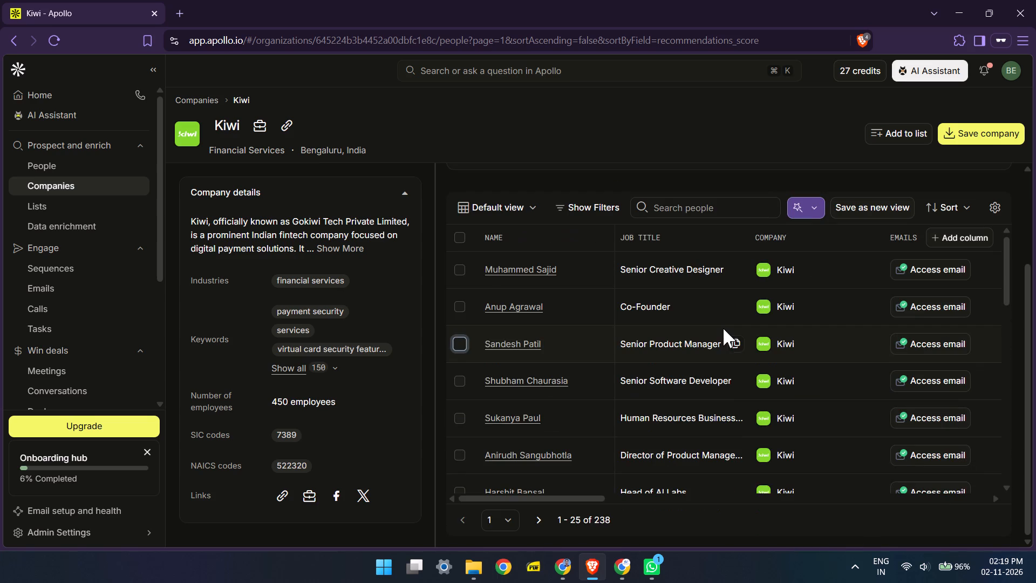
left_click(699, 210)
type("senuor")
key("Return")
key("BackSpace")
key("BackSpace")
key("BackSpace")
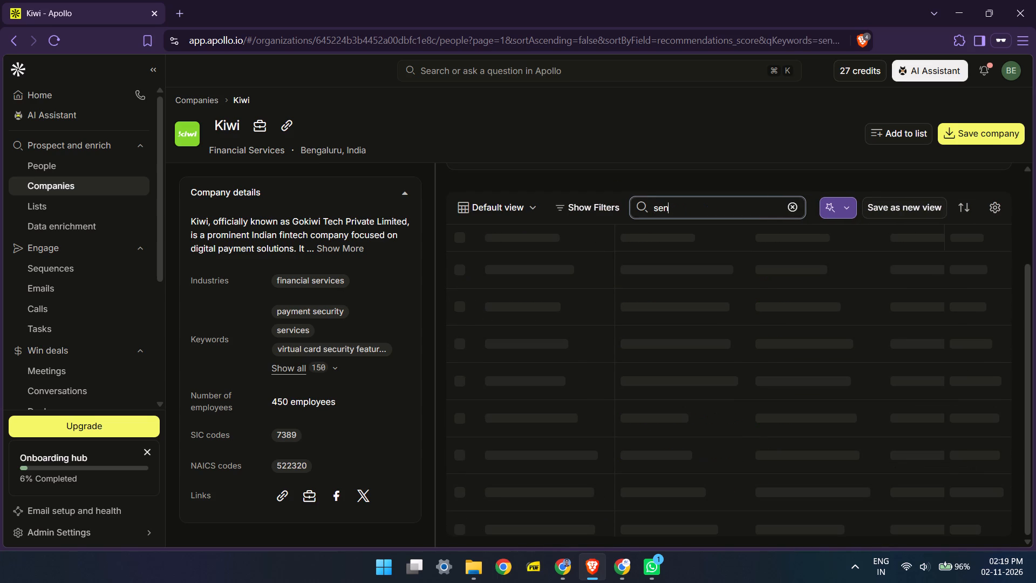
type("ior")
key("Return")
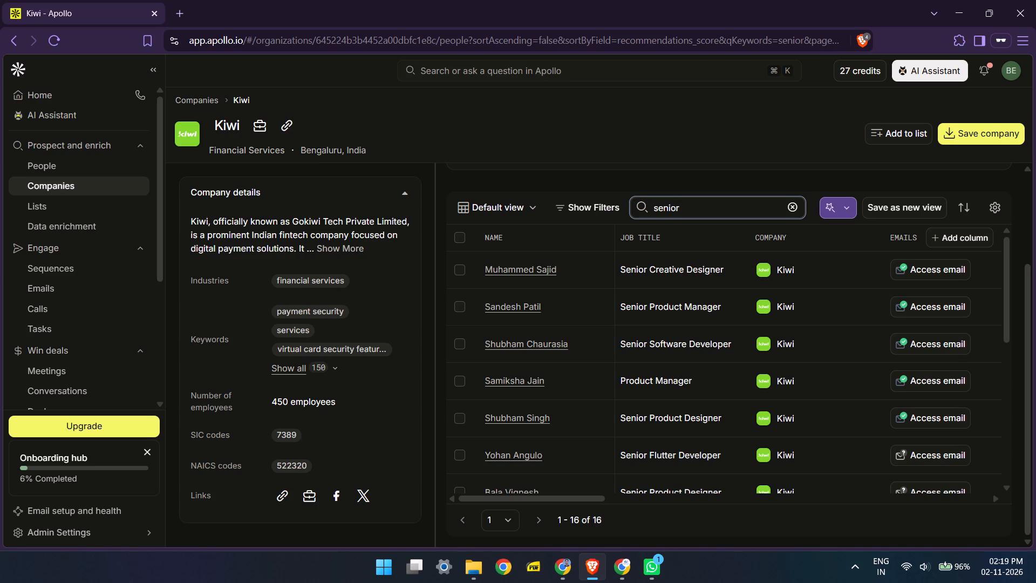
Look through the senior staff at Kiwi and access the email of the Senior Product Manager.
scroll(781, 334, "down", 2)
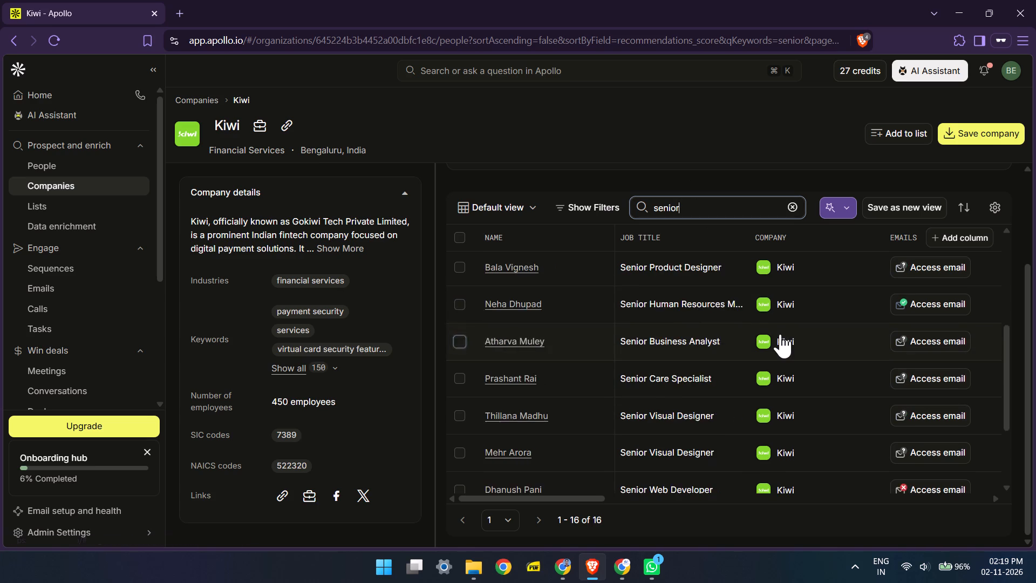
scroll(780, 334, "down", 4)
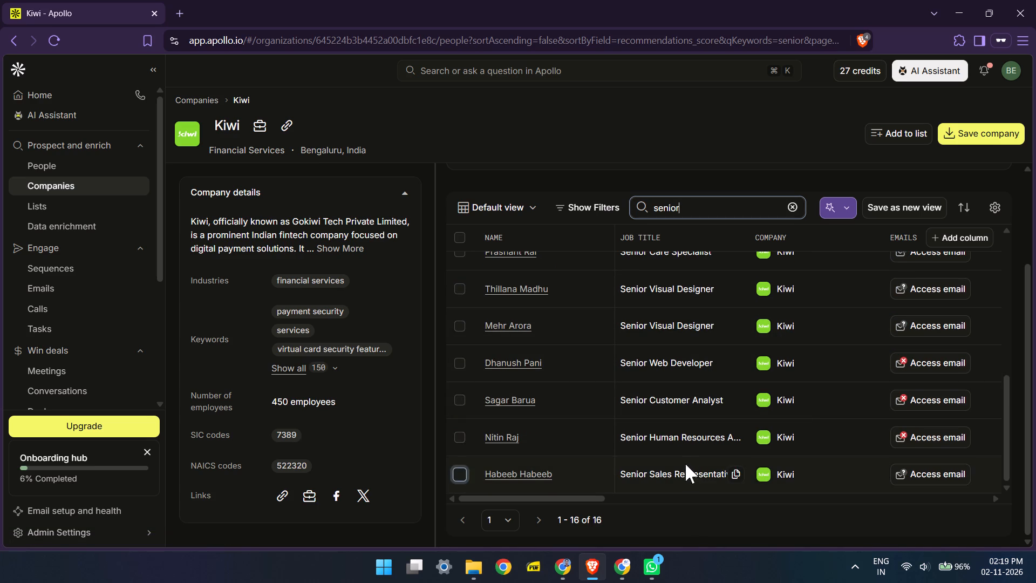
scroll(687, 358, "up", 1)
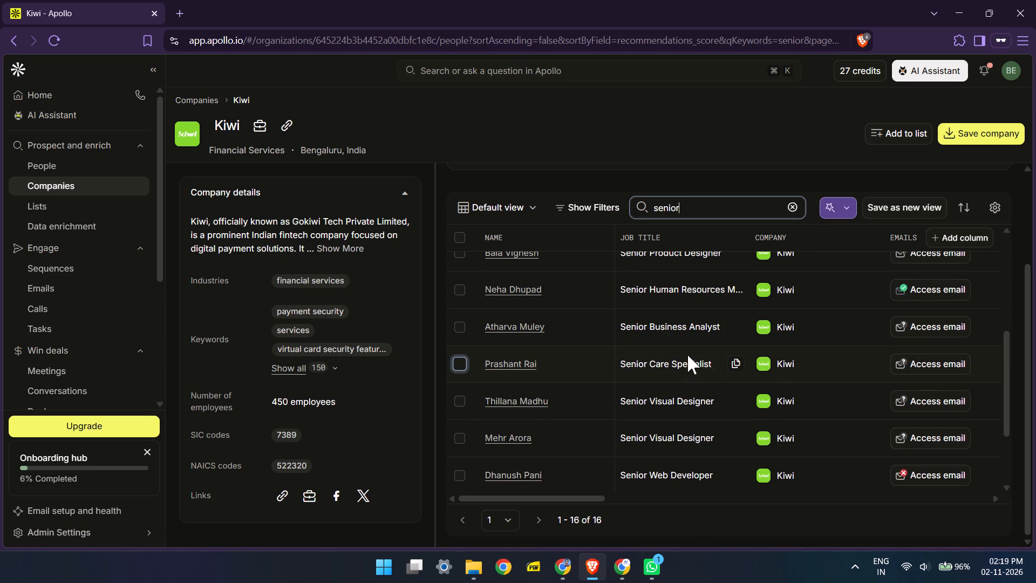
scroll(687, 354, "up", 2)
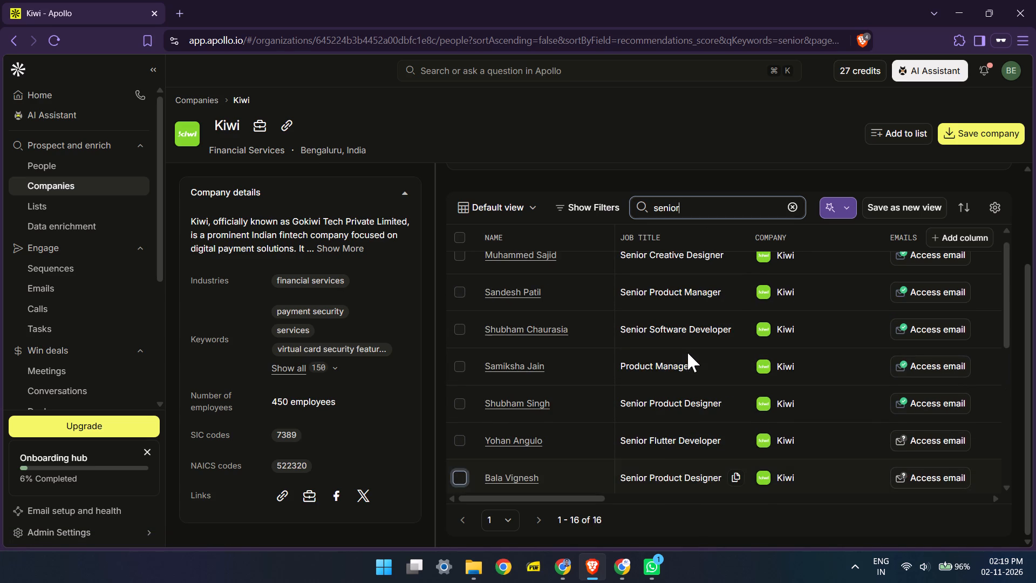
scroll(687, 345, "up", 1)
left_click(940, 305)
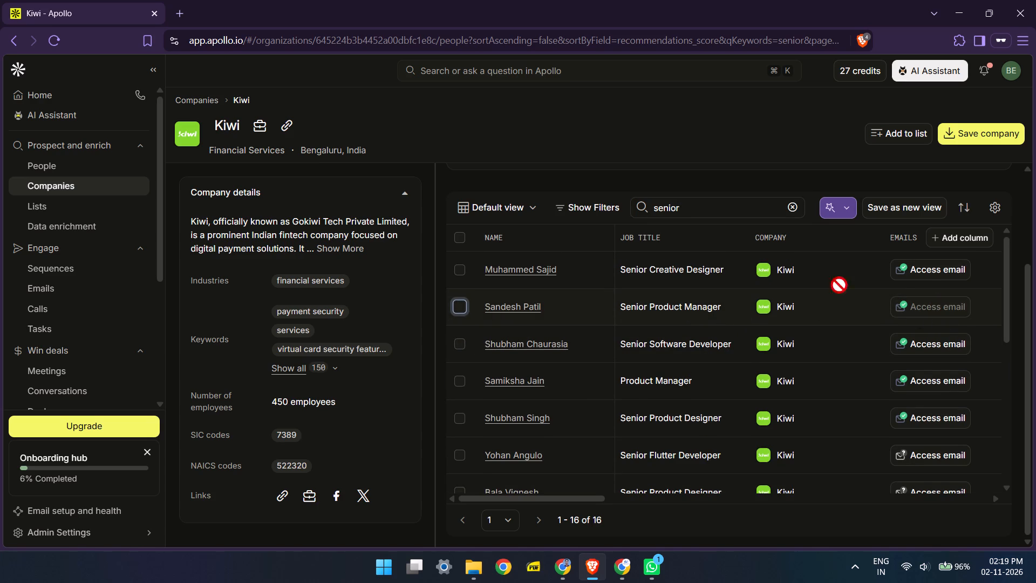
Search Kiwi's people list for "product".
left_click(718, 215)
key("ctrl+a")
type("product")
key("Return")
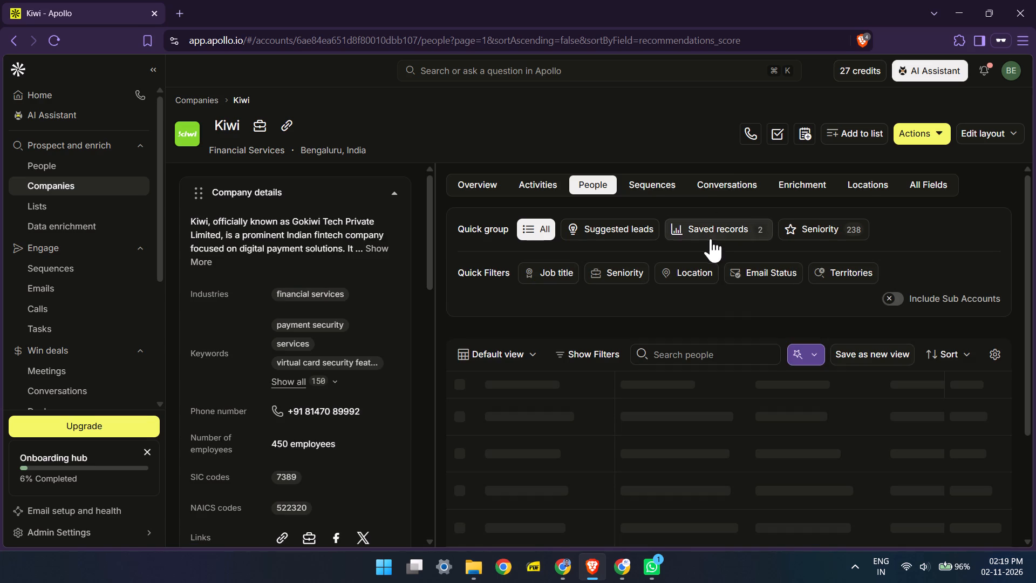
left_click(737, 348)
left_click(737, 348)
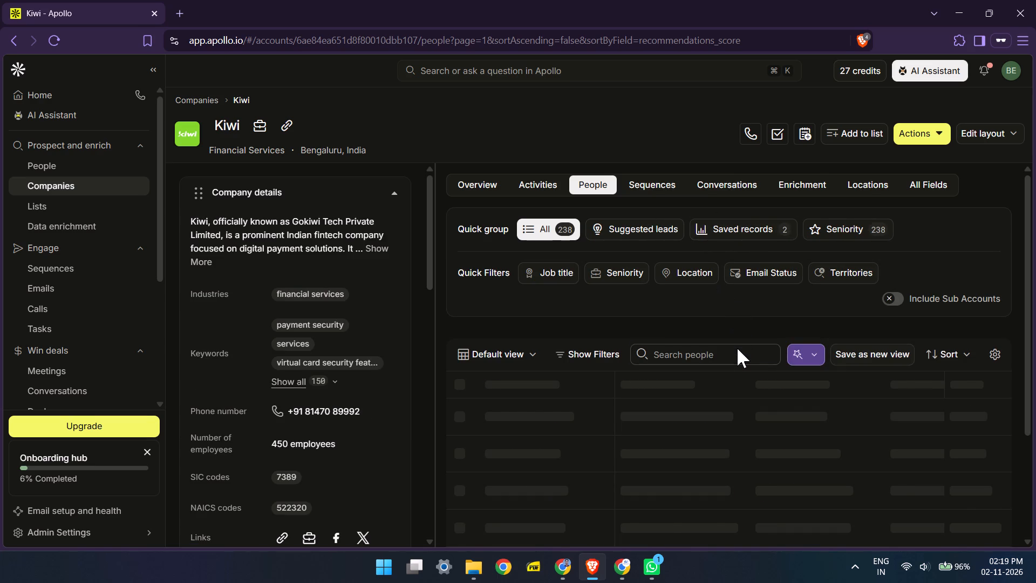
type("product")
key("Return")
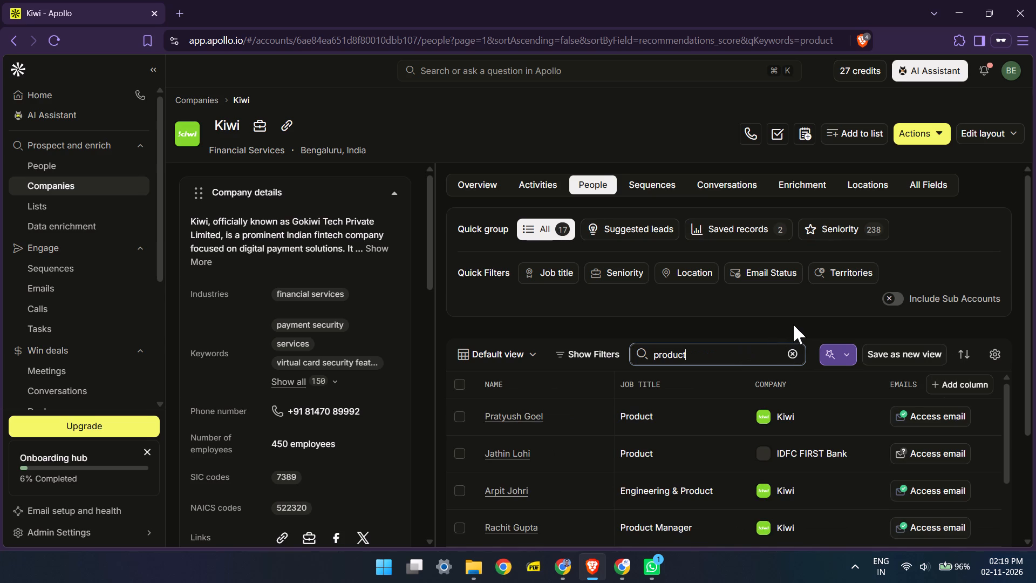
Access the emails of Kiwi's product management director, Head of Product Operations, and Product and Growth Leader.
scroll(783, 323, "down", 1)
scroll(1035, 331, "down", 1)
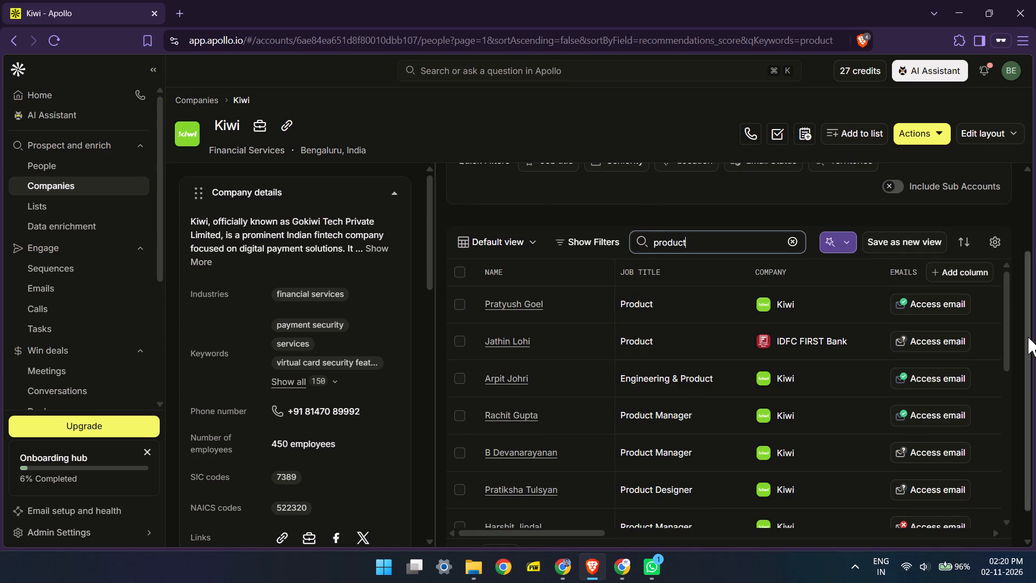
scroll(1021, 342, "down", 1)
scroll(756, 387, "down", 2)
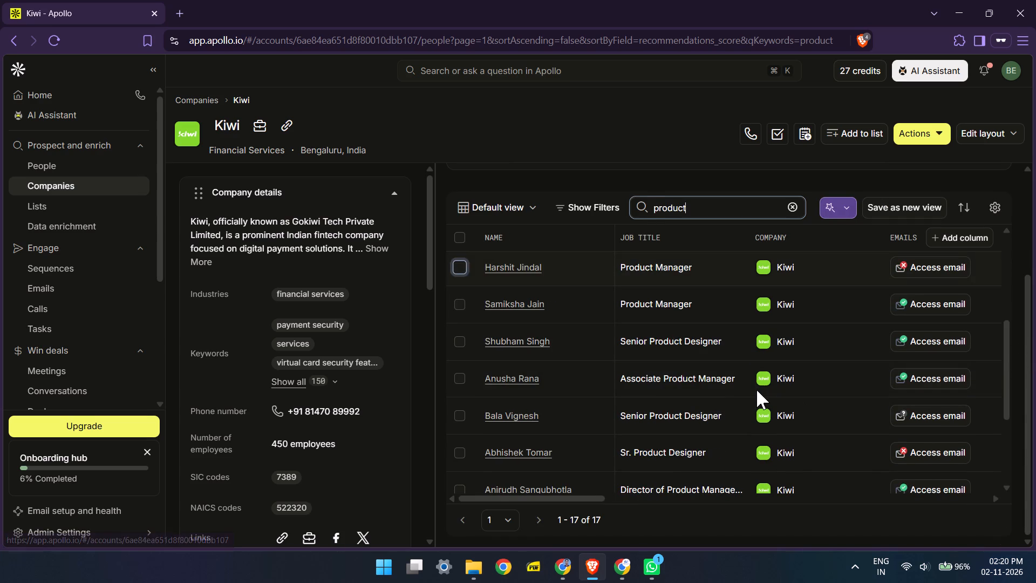
scroll(756, 390, "down", 1)
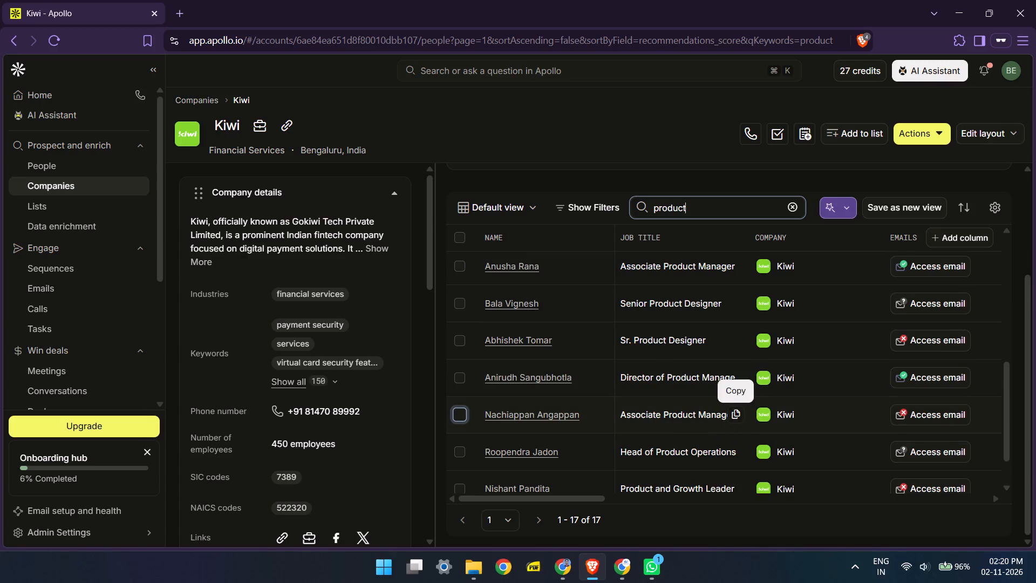
left_click(958, 375)
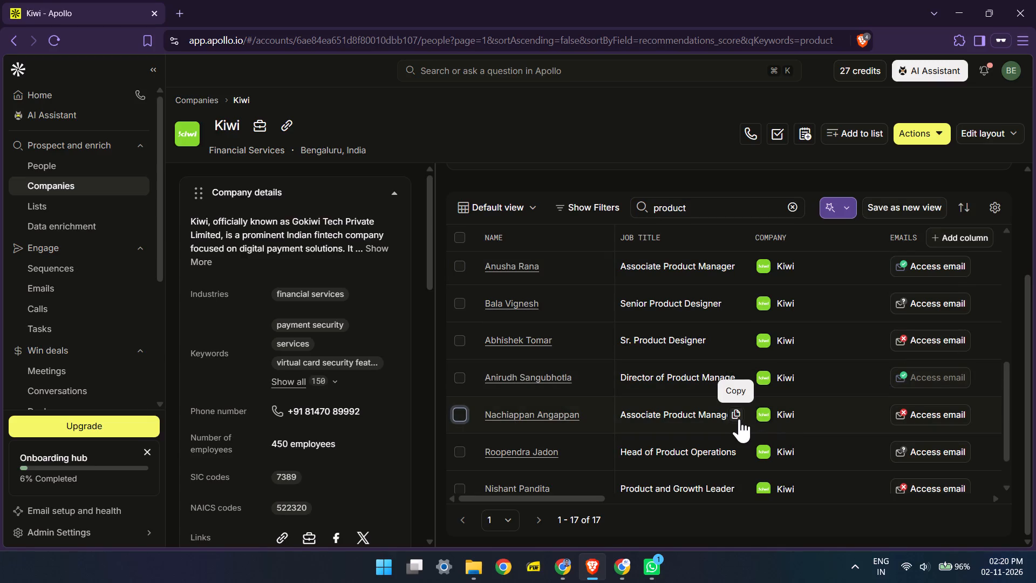
left_click(925, 448)
scroll(713, 415, "down", 1)
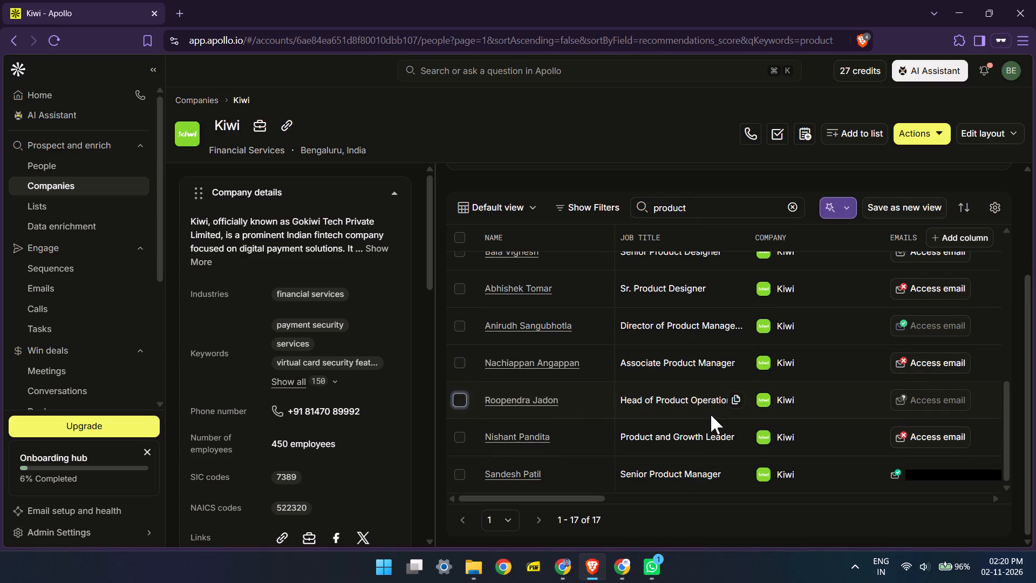
left_click(939, 438)
scroll(662, 412, "down", 1)
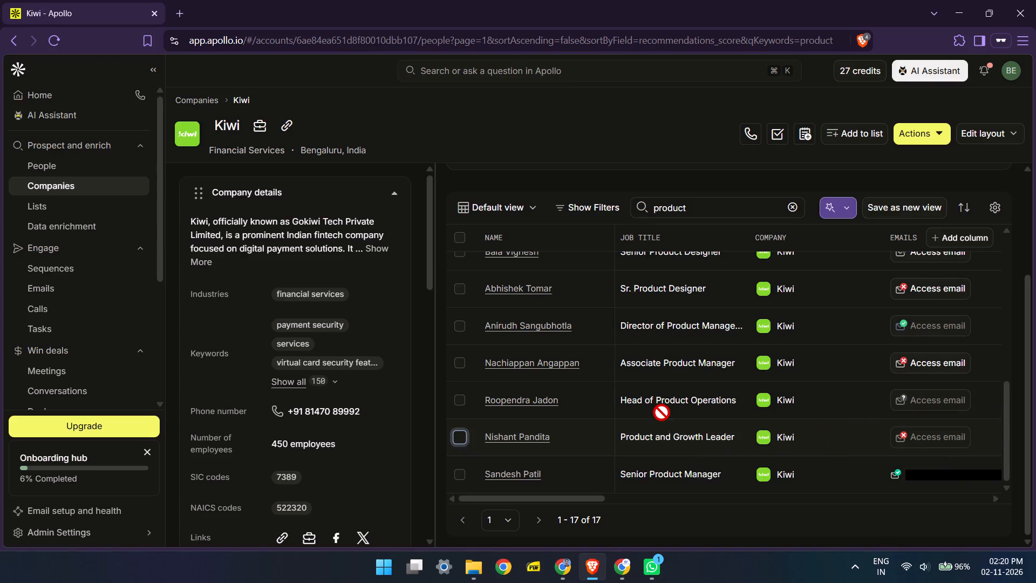
Clear the "product" search to list all of Kiwi's people again.
scroll(663, 388, "up", 7)
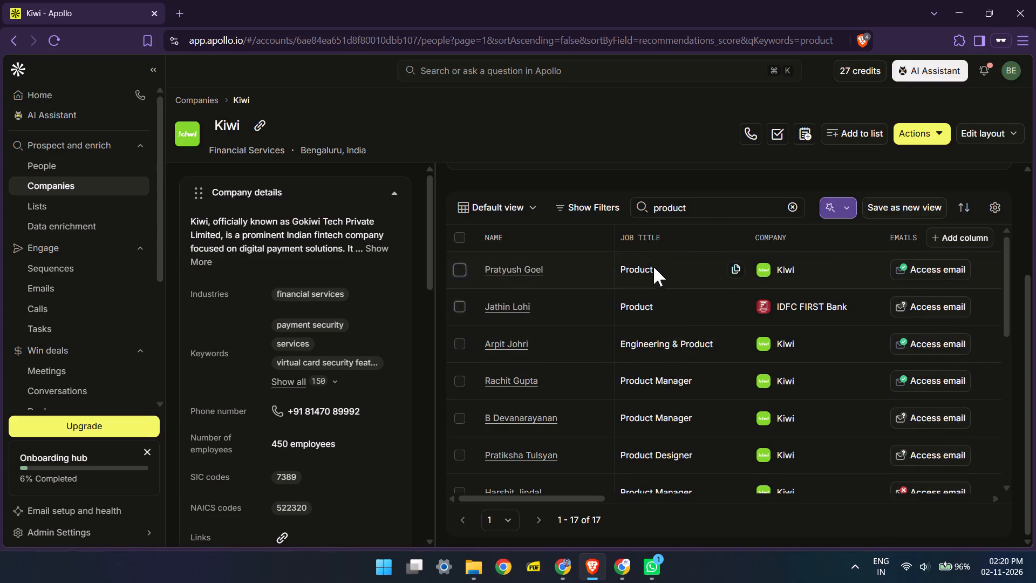
left_click(676, 206)
scroll(676, 214, "up", 3)
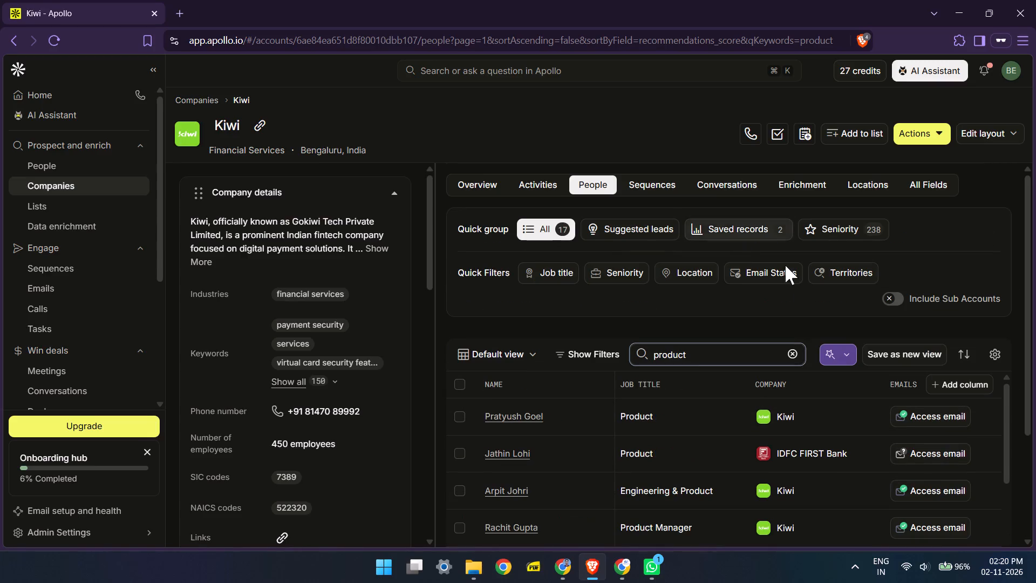
left_click(800, 362)
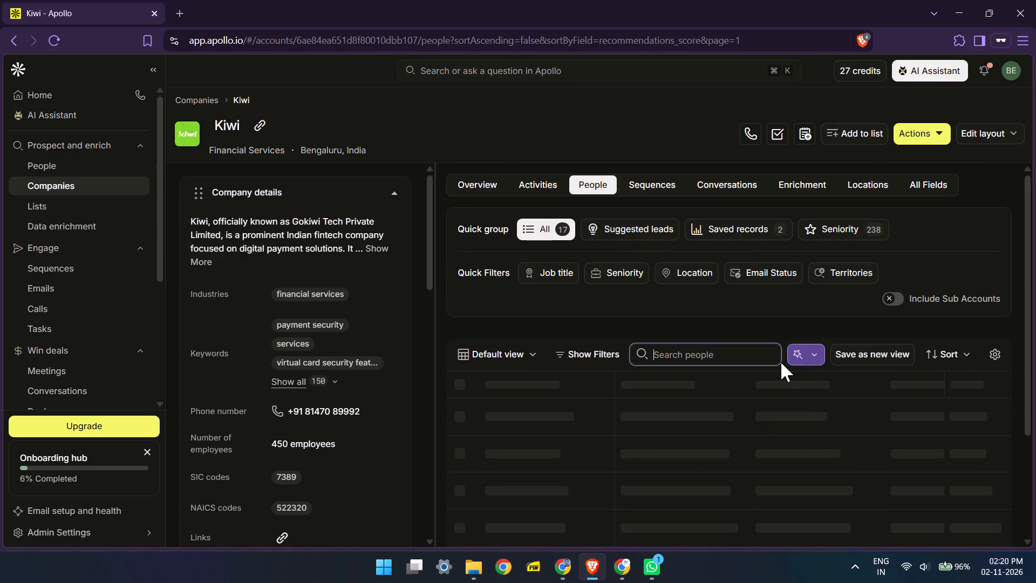
Access the emails of Kiwi's Chief Business Officer and its Head - Brand and Strategy from the full people list.
scroll(781, 362, "down", 2)
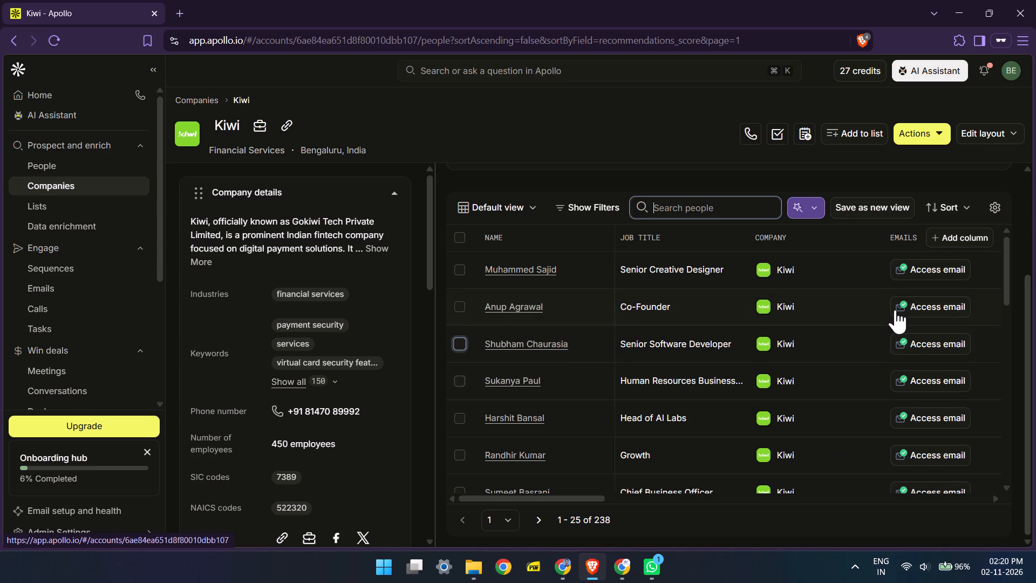
scroll(821, 341, "down", 1)
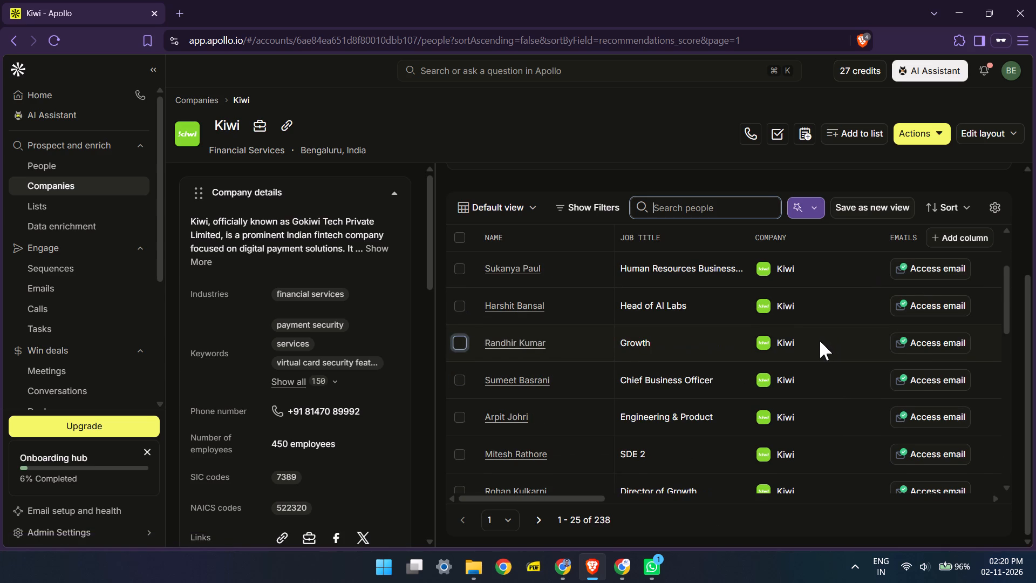
left_click(935, 375)
scroll(834, 350, "down", 2)
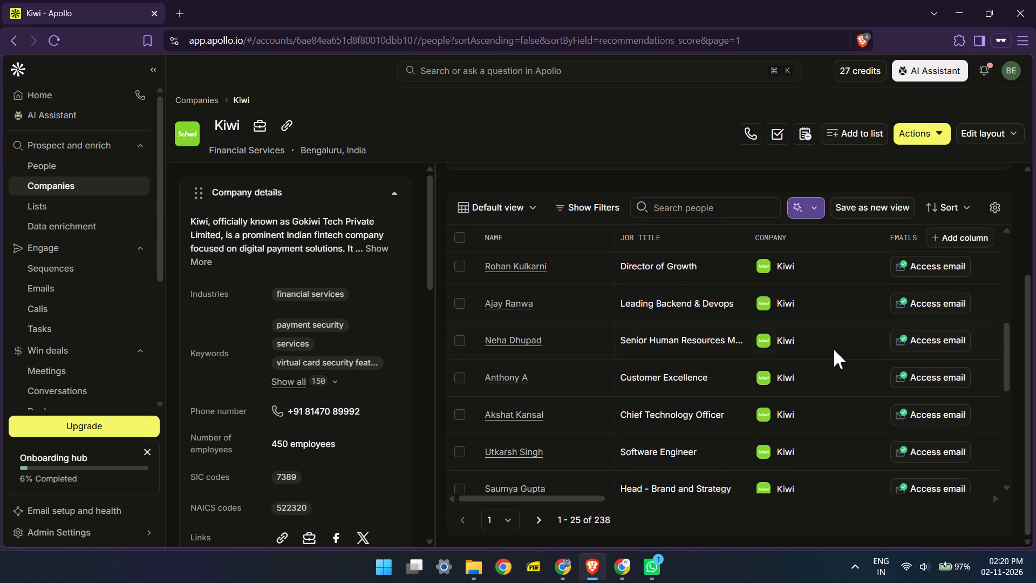
scroll(834, 349, "down", 2)
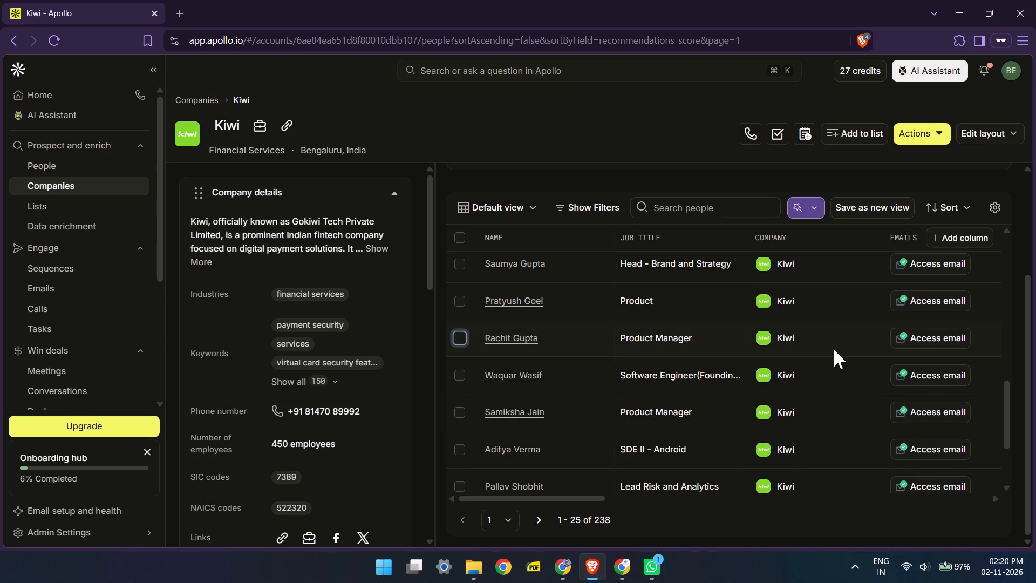
left_click(941, 263)
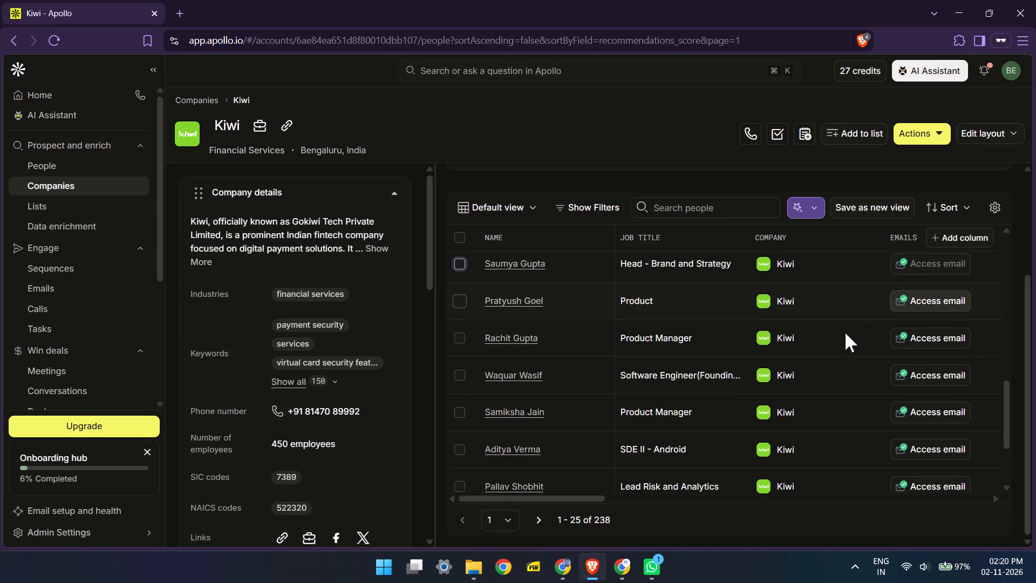
Go to page 2 of Kiwi's people list and access the email of the Head of Growth.
scroll(776, 378, "down", 2)
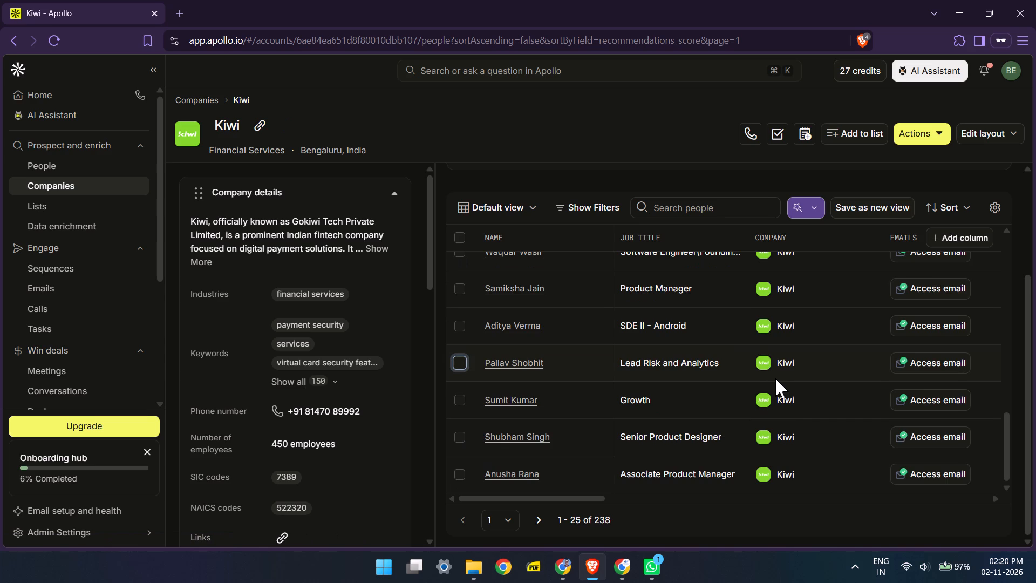
left_click(544, 520)
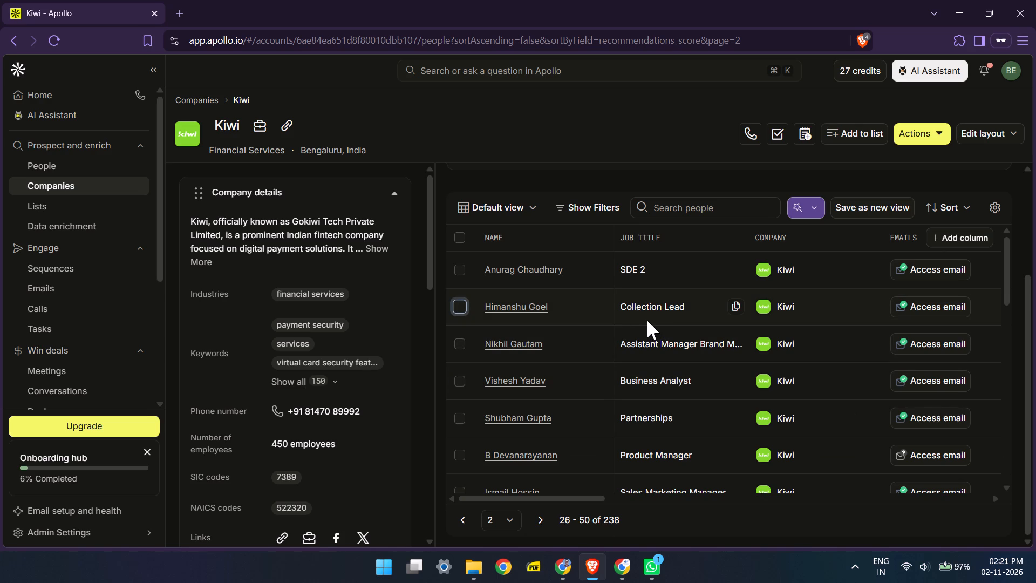
scroll(701, 267, "down", 1)
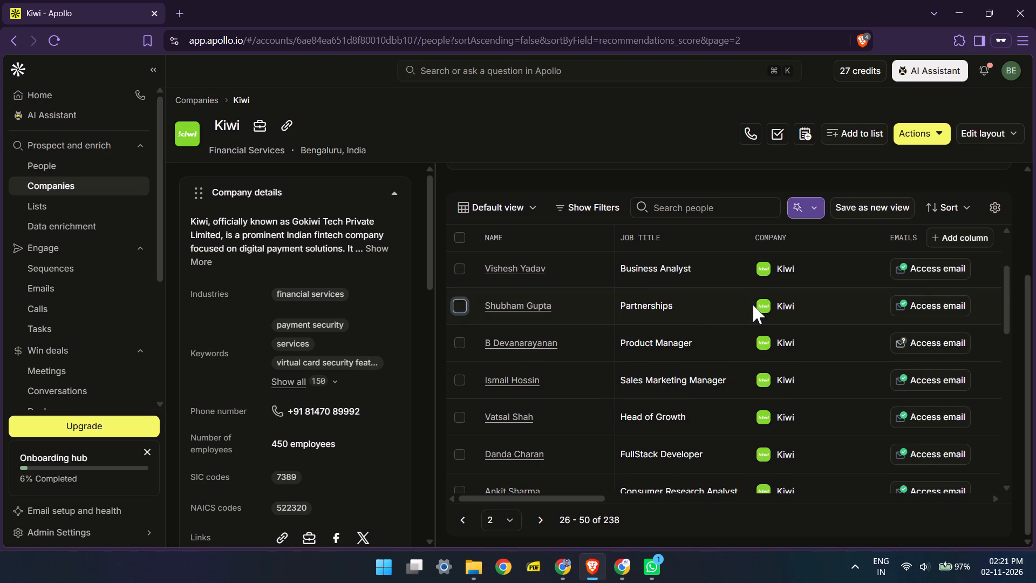
scroll(753, 363, "down", 1)
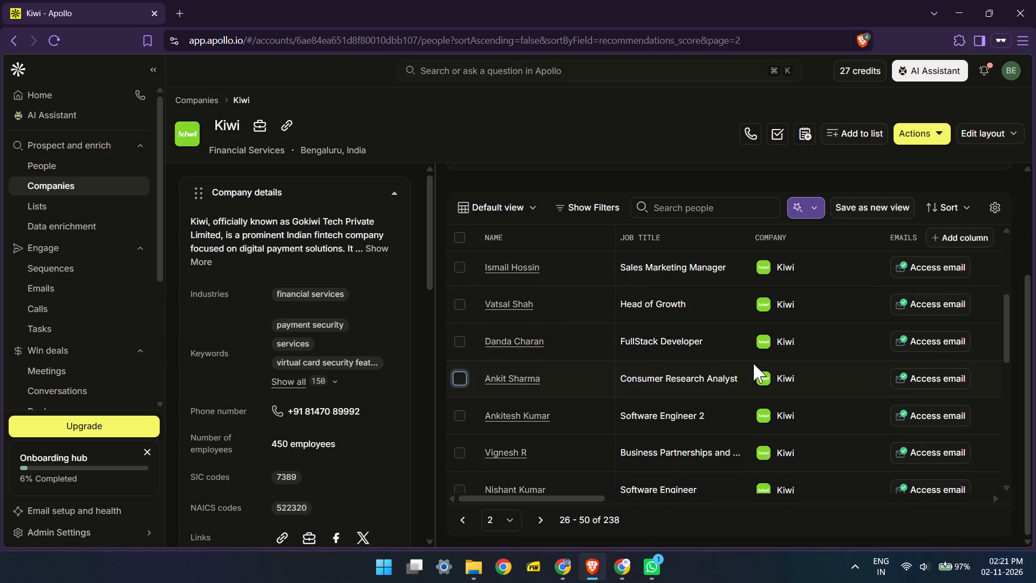
scroll(753, 363, "down", 1)
scroll(752, 360, "up", 1)
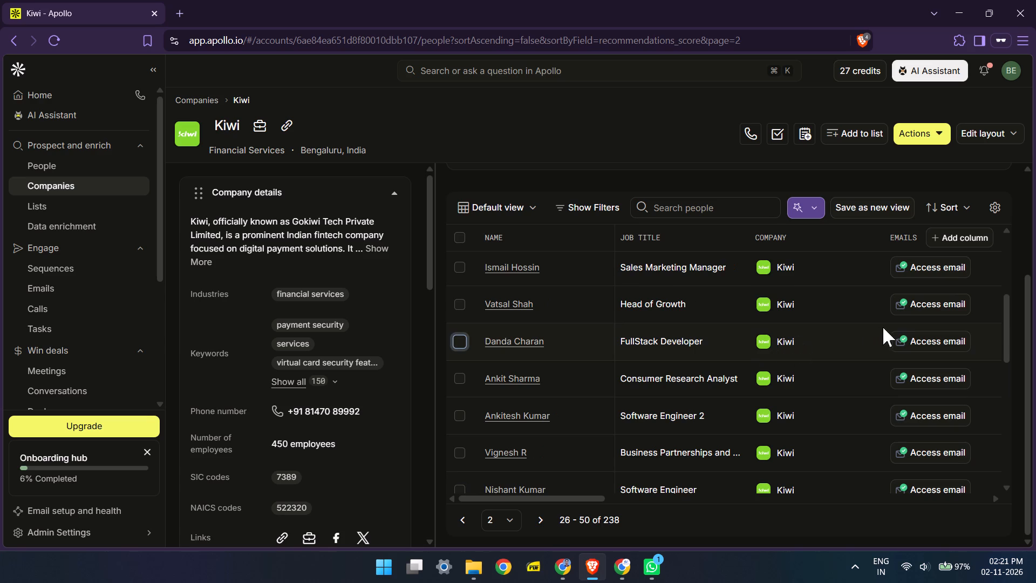
left_click(918, 301)
Start a new search within Kiwi's people list.
left_click(705, 210)
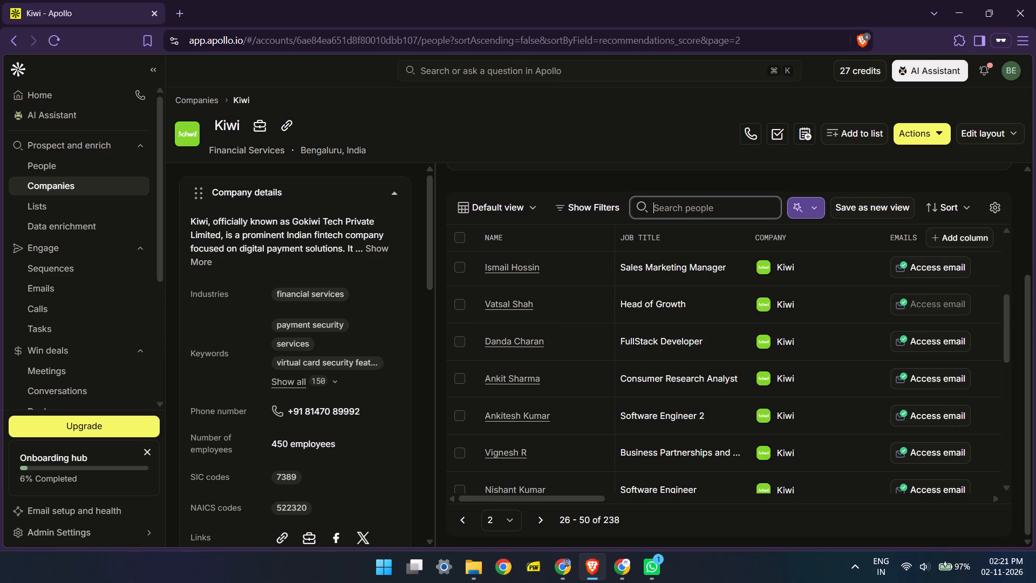
Search Kiwi's people for "growth" and access the email of the Director of Growth.
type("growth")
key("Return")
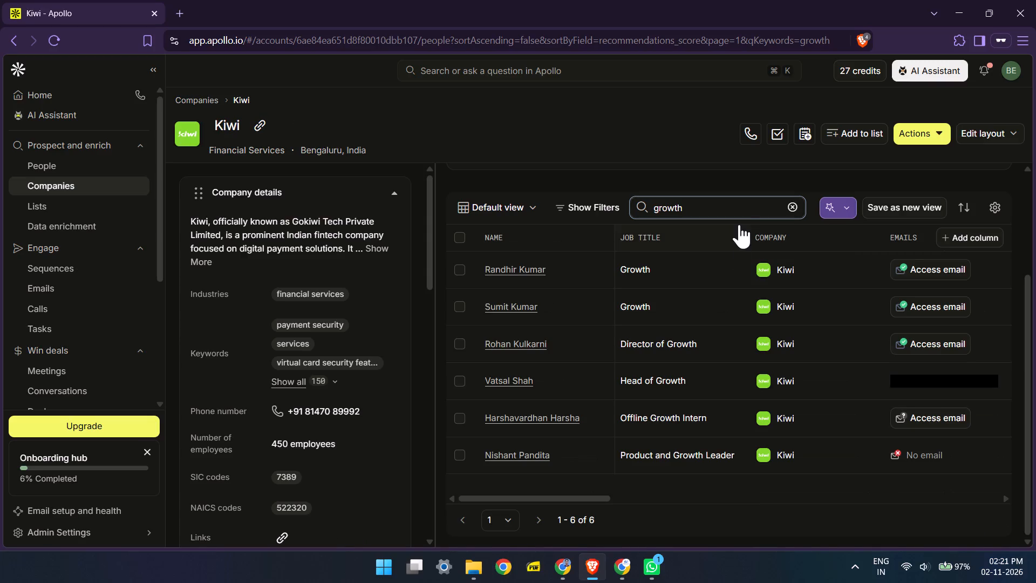
left_click(945, 342)
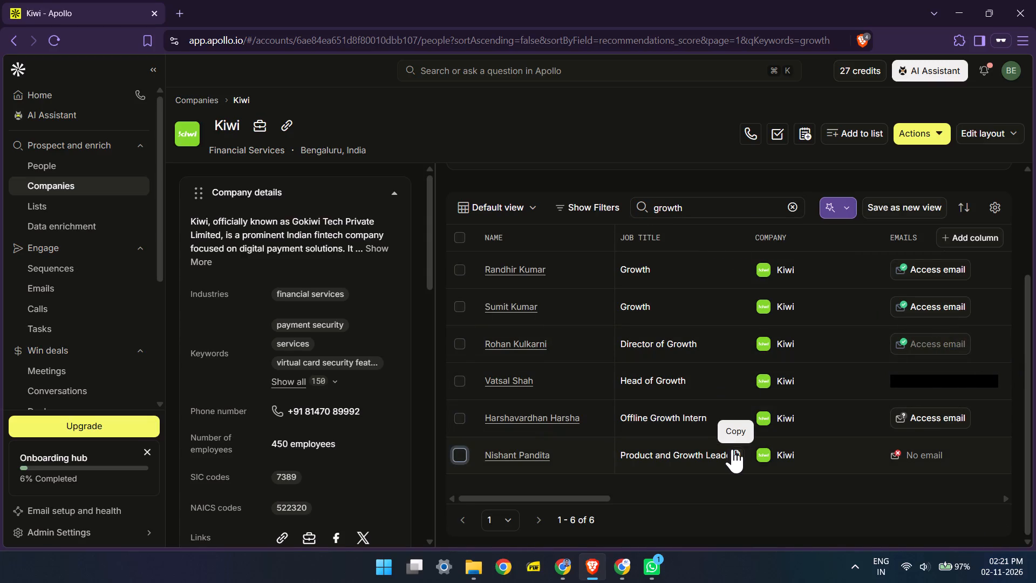
Show only the saved records among Kiwi's people.
scroll(633, 316, "up", 3)
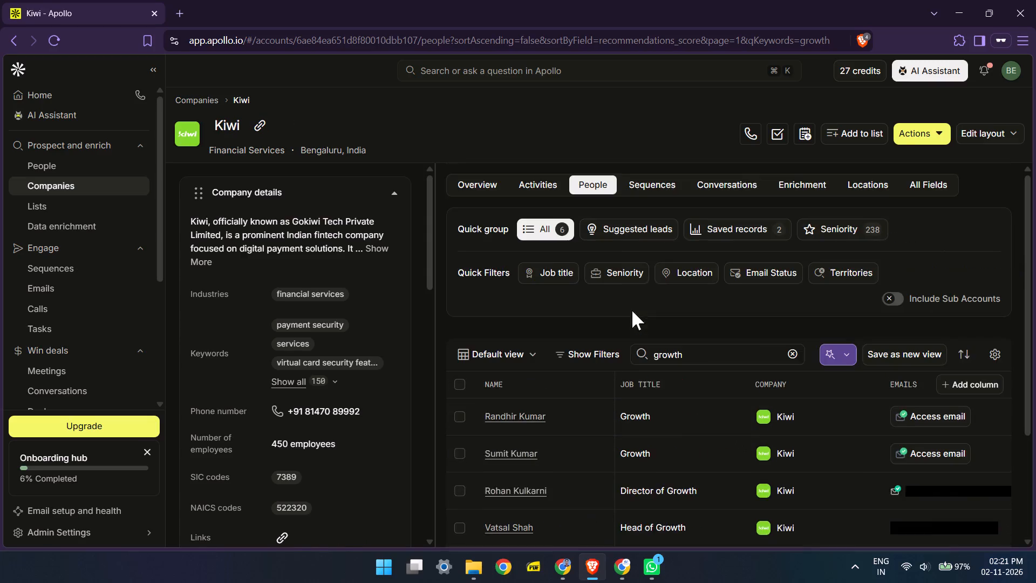
left_click(725, 232)
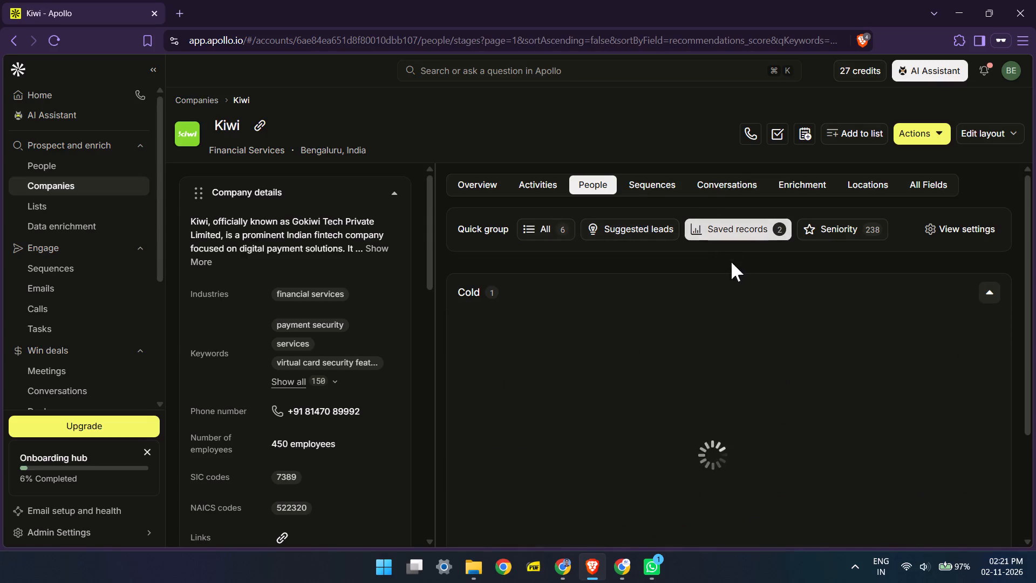
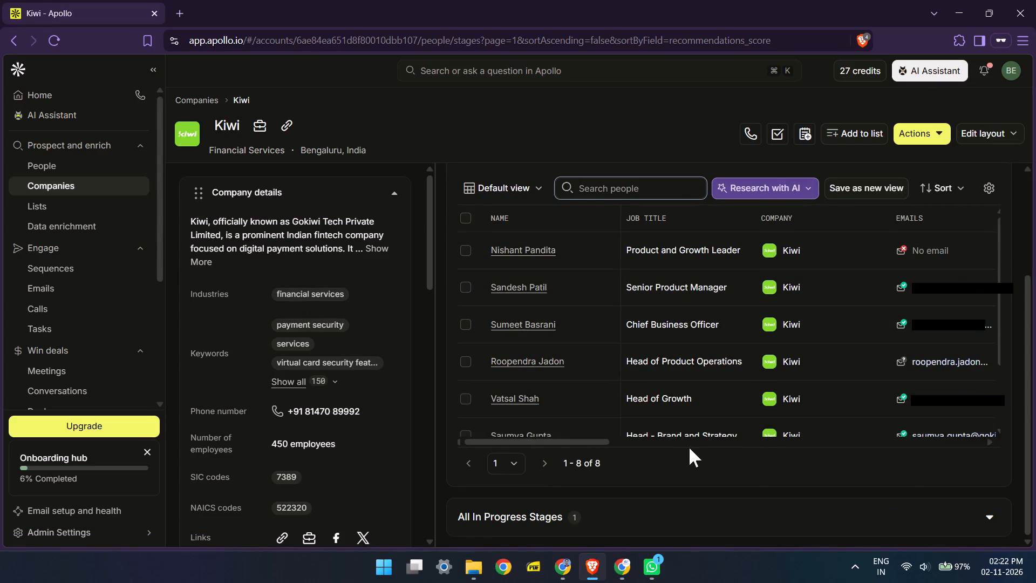
Open the email details of Kiwi's Senior Product Manager from the company's people list.
scroll(756, 358, "down", 1, "ctrl")
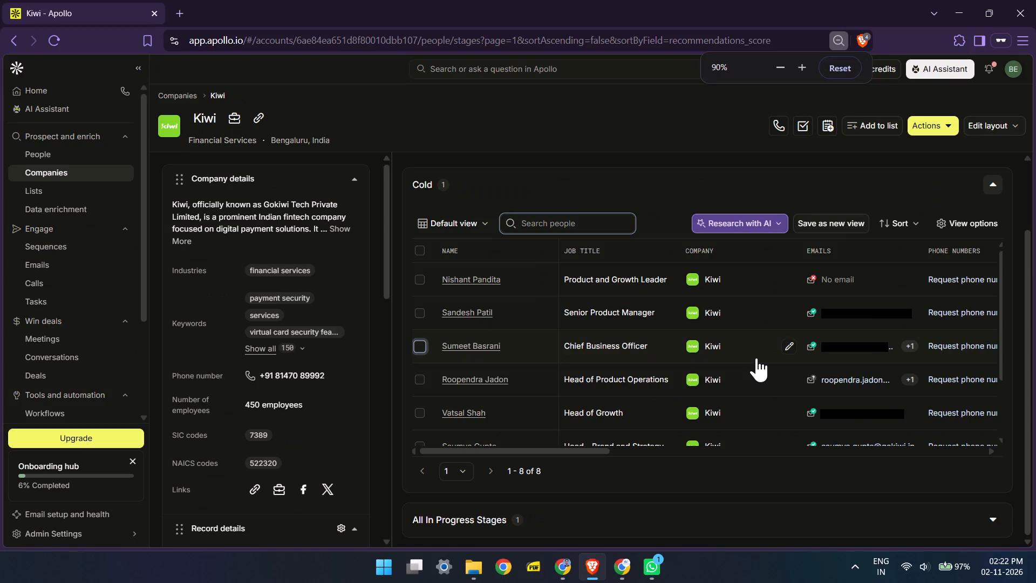
left_click(915, 311)
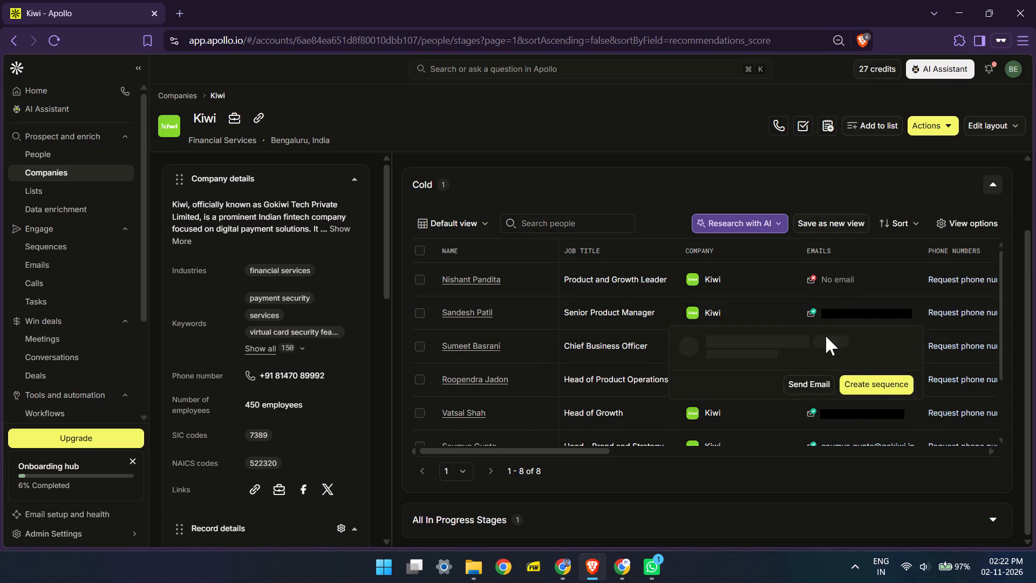
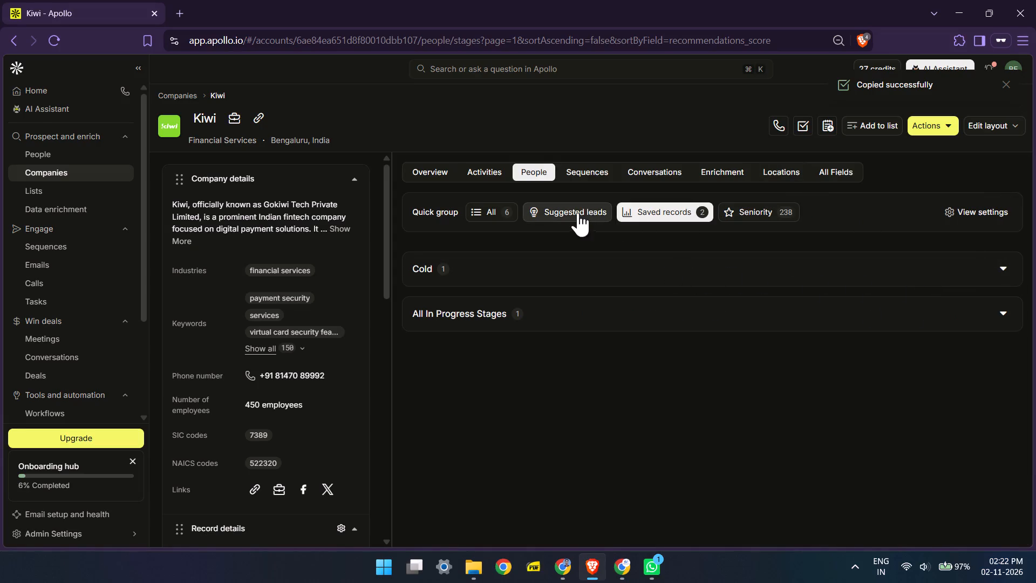
Reload Kiwi's saved people records by switching to the full people group and back, showing the contacts in the Cold stage.
left_click(1010, 323)
left_click(1010, 323)
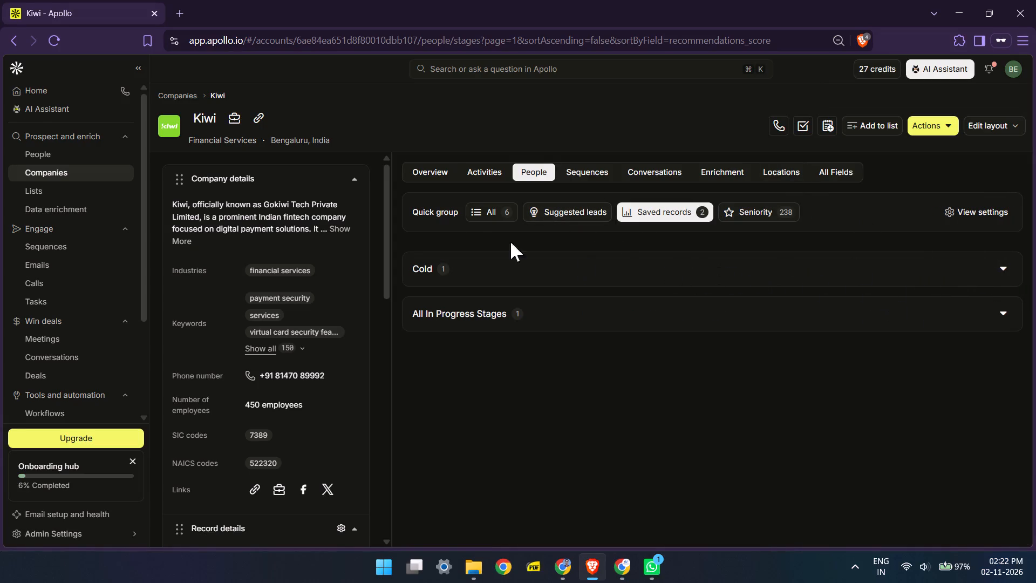
left_click(505, 217)
left_click(687, 220)
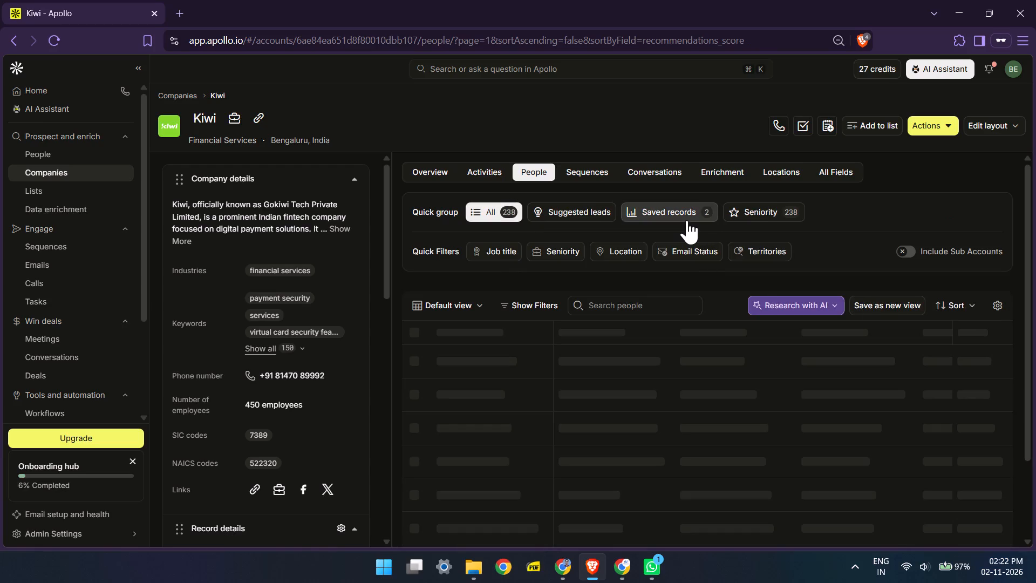
left_click(675, 215)
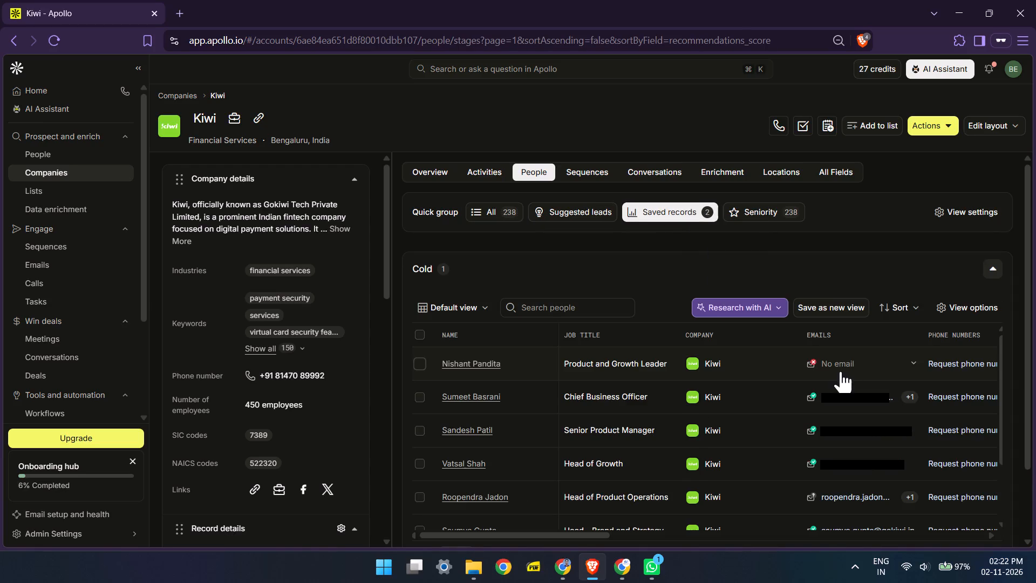
Open the email details of the Director of Product Management at the end of Kiwi's Cold saved contacts.
scroll(924, 373, "down", 1)
scroll(1035, 329, "down", 2)
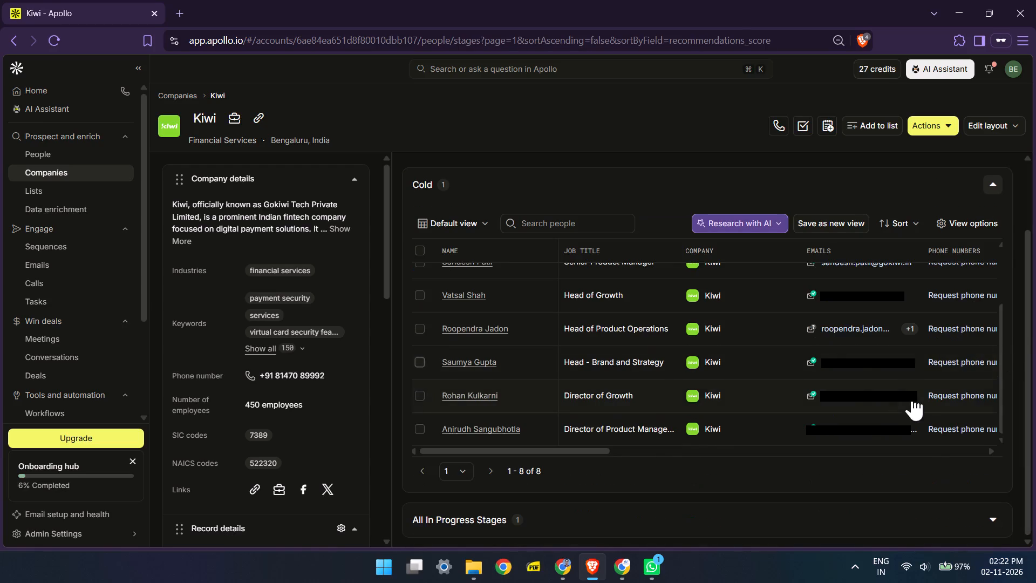
left_click(916, 428)
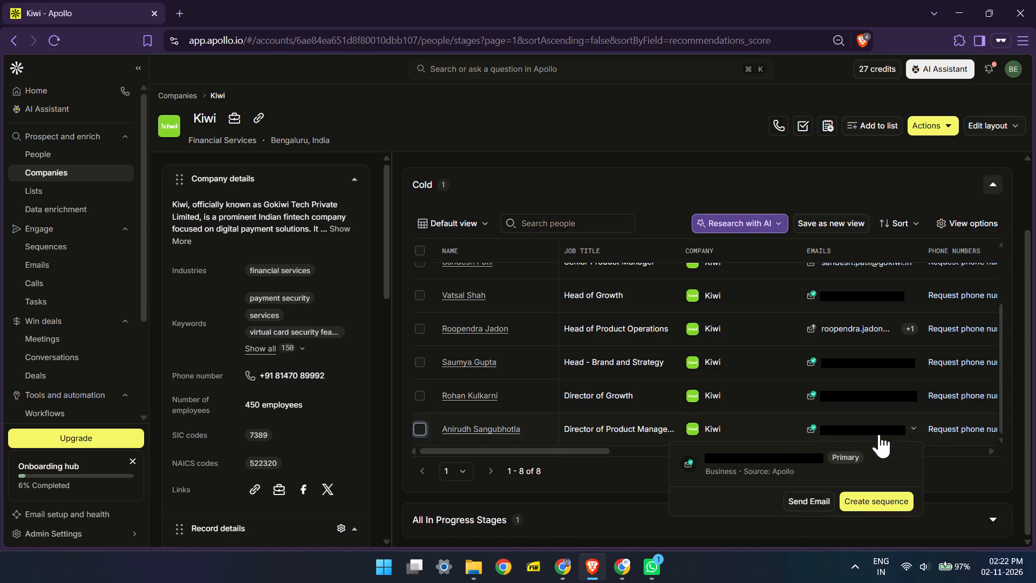
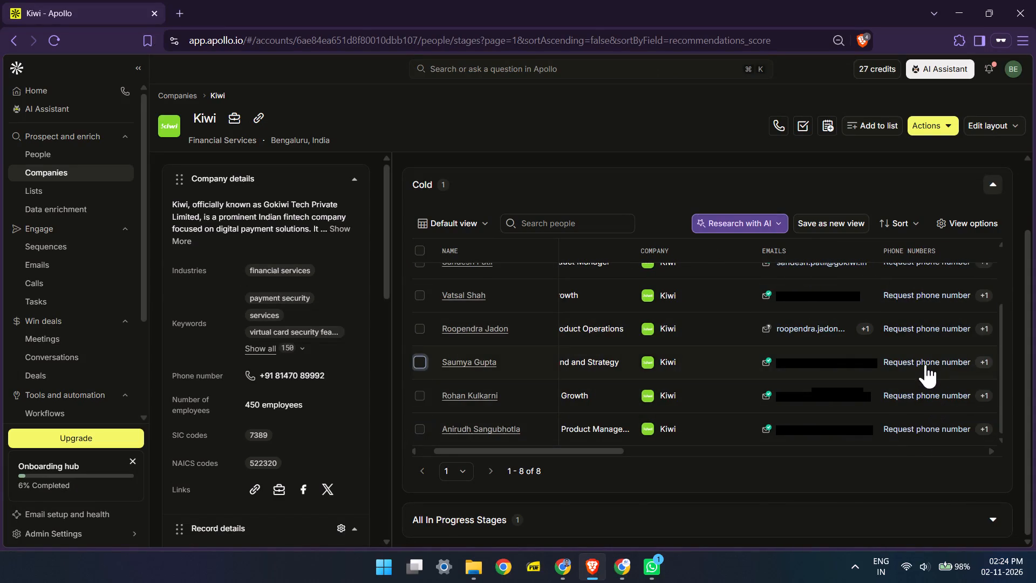
Request phone numbers for Kiwi's saved product operations, growth, product management, and brand and strategy contacts in the Cold stage.
left_click(916, 324)
left_click(913, 290)
scroll(926, 402, "up", 1)
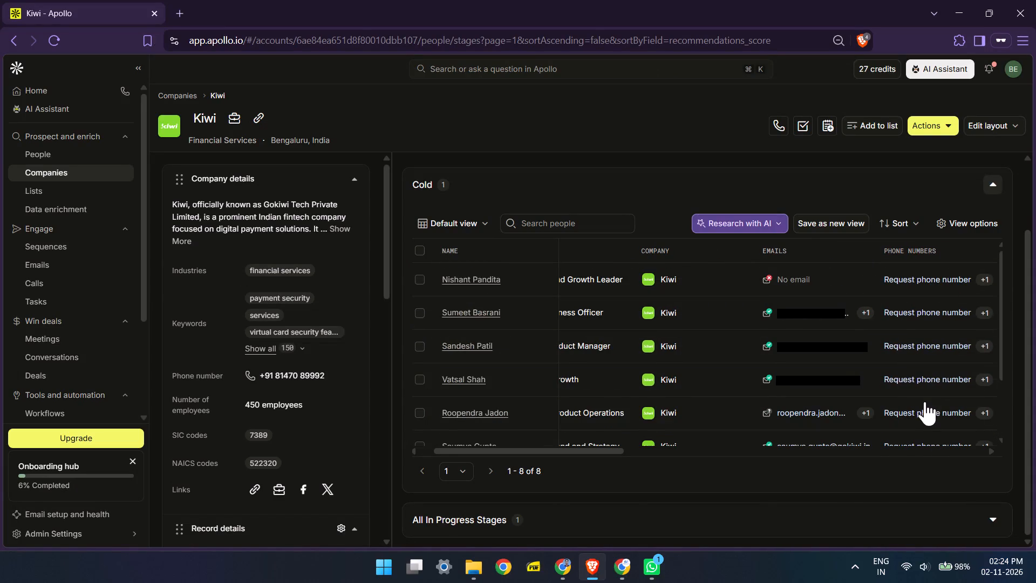
scroll(925, 402, "up", 1)
scroll(917, 340, "down", 5)
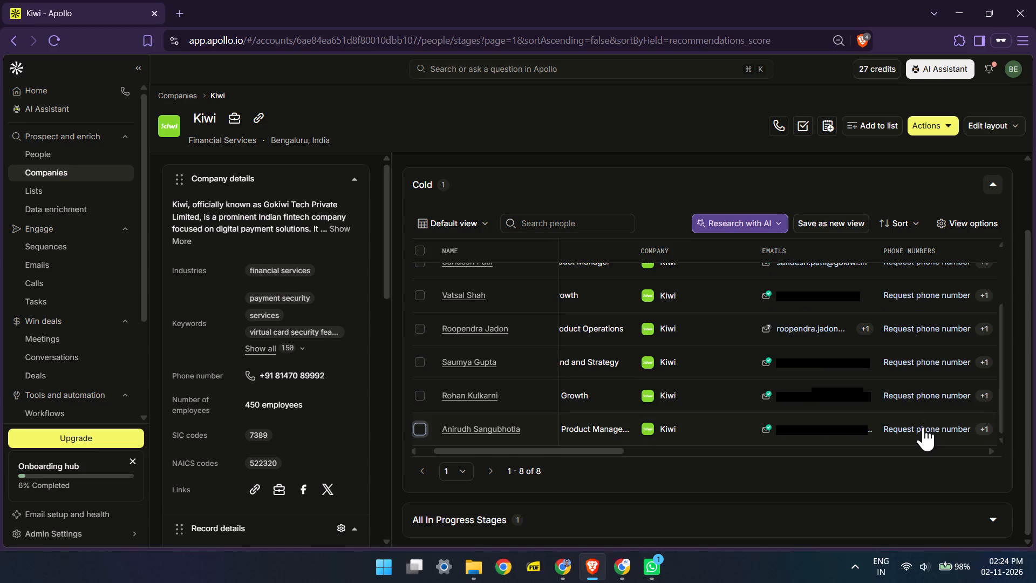
left_click(923, 427)
left_click(921, 398)
left_click(898, 361)
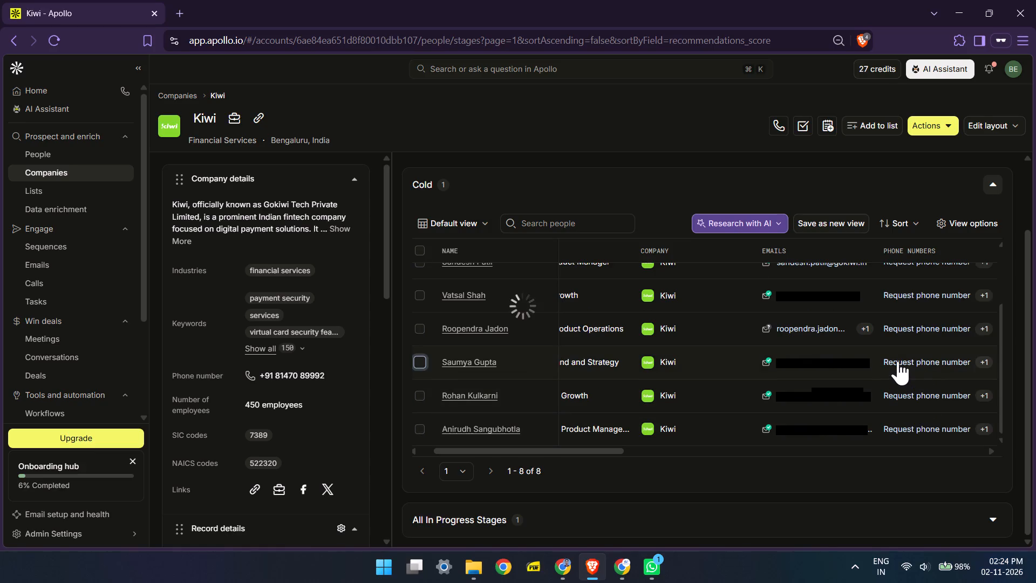
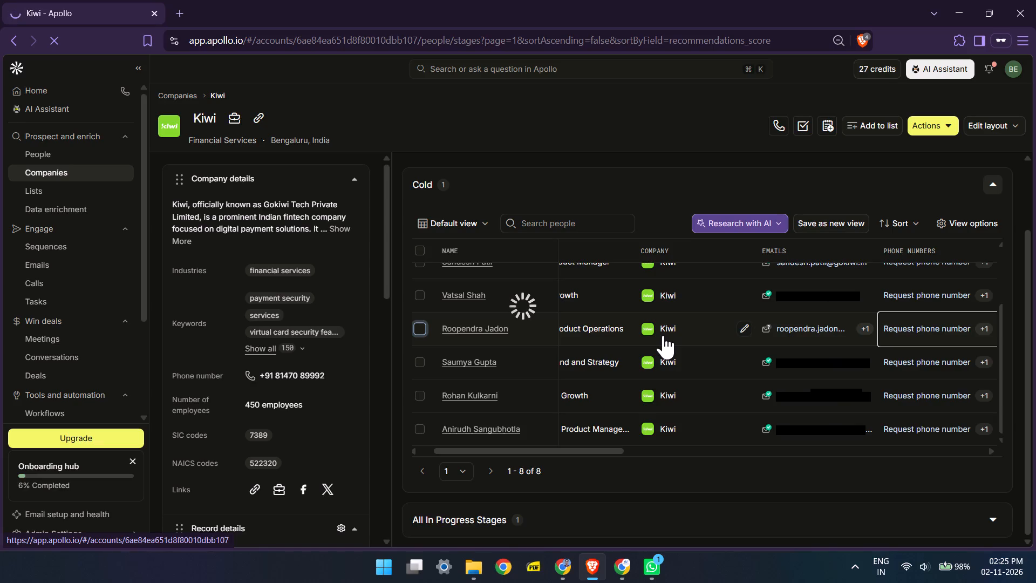
Reload Kiwi's company page to refresh its people list.
key("ctrl+r")
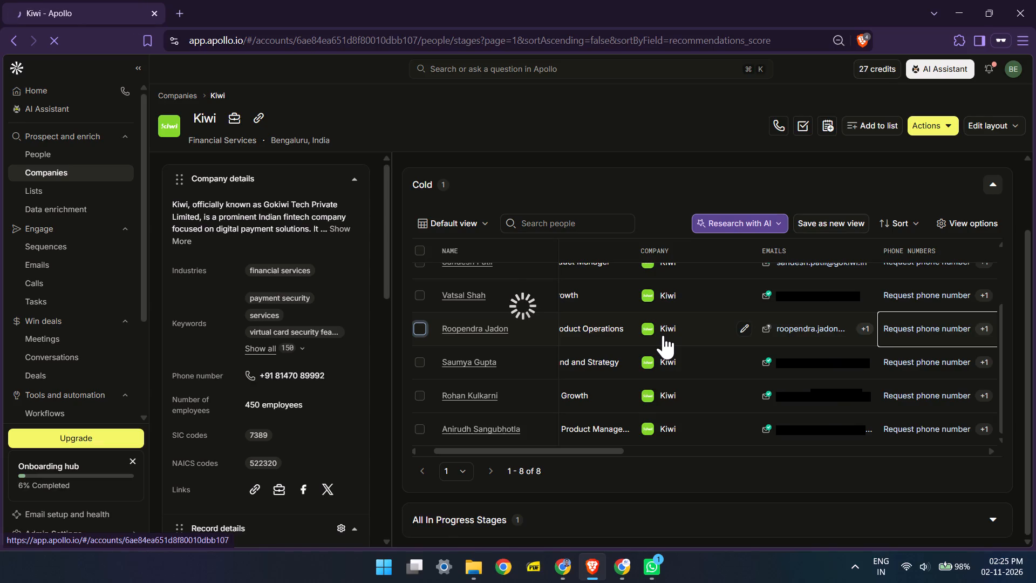
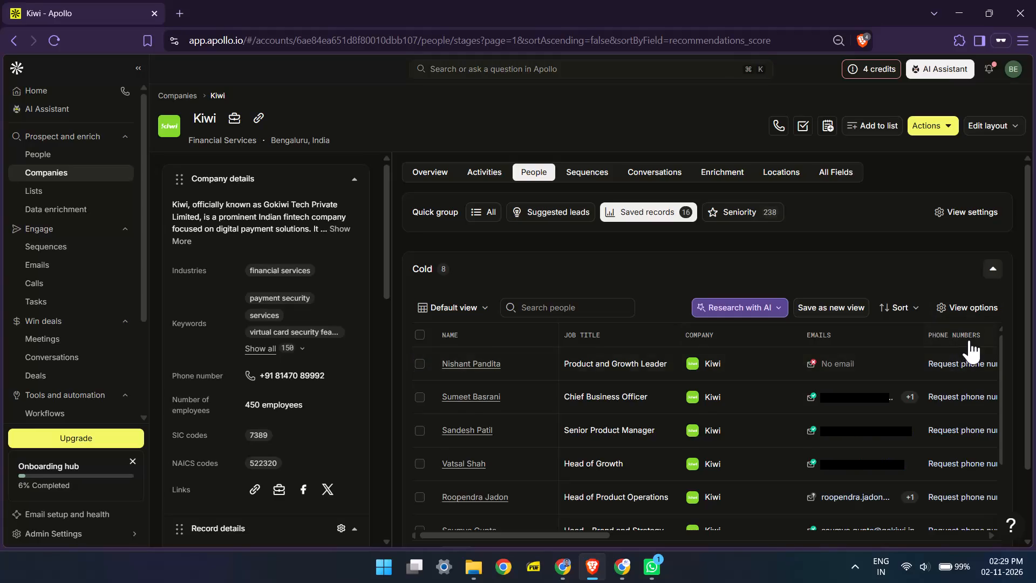
Leave Kiwi's saved people records and open the Onboarding hub.
scroll(967, 343, "down", 3)
scroll(933, 417, "down", 1)
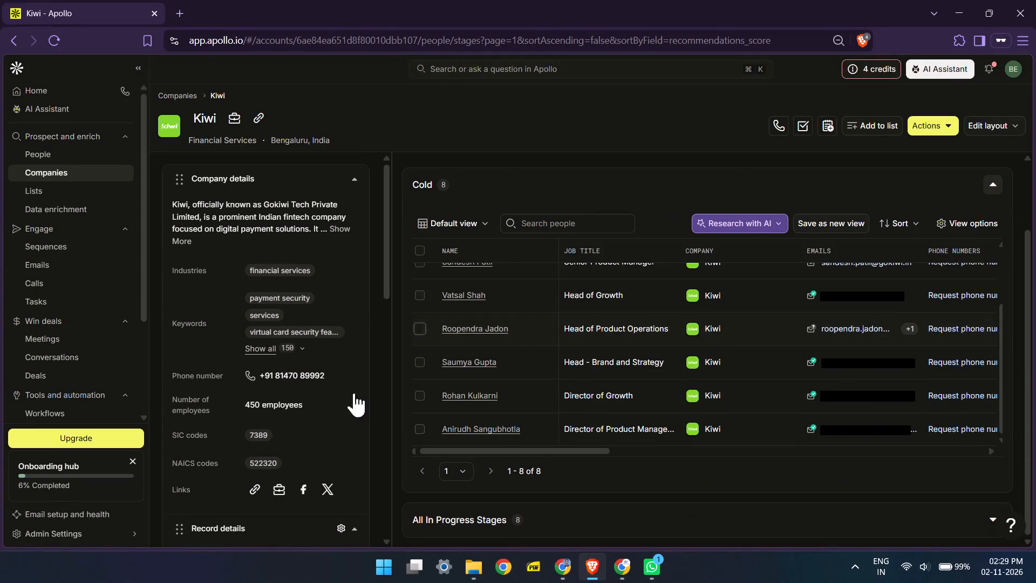
left_click(86, 486)
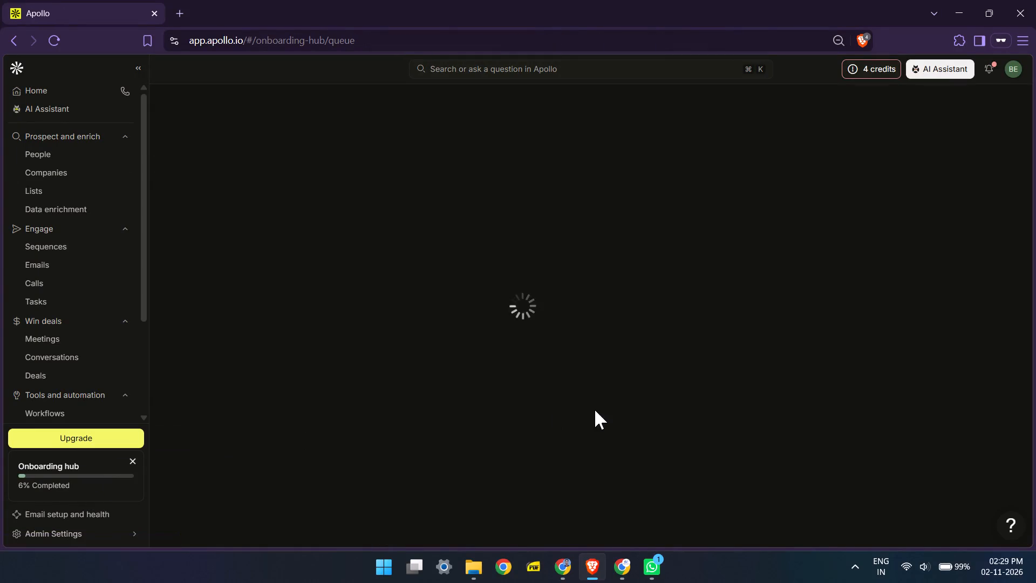
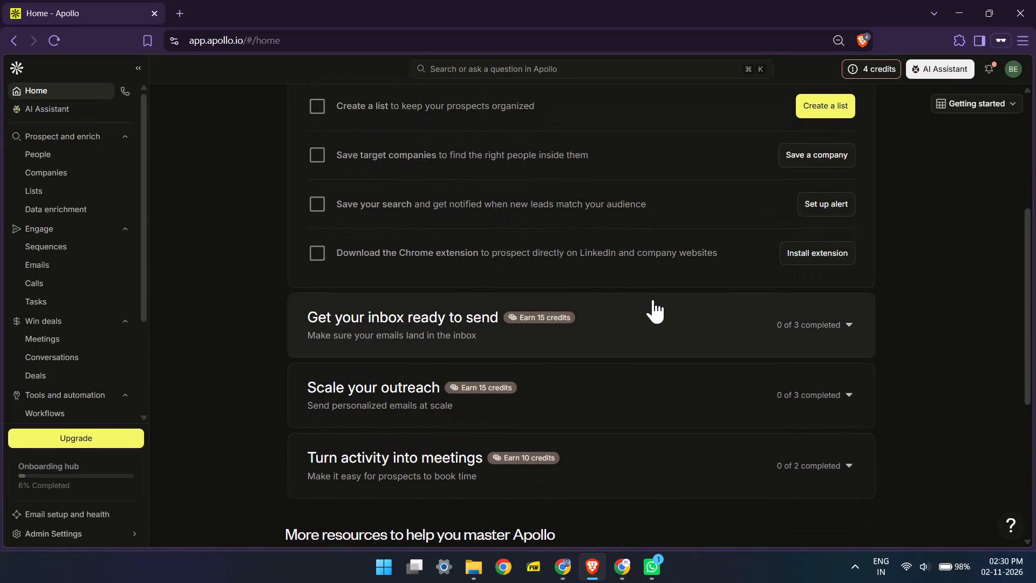
Expand the "Get your inbox ready to send" section and review the remaining onboarding tasks.
left_click(666, 302)
scroll(666, 302, "down", 1)
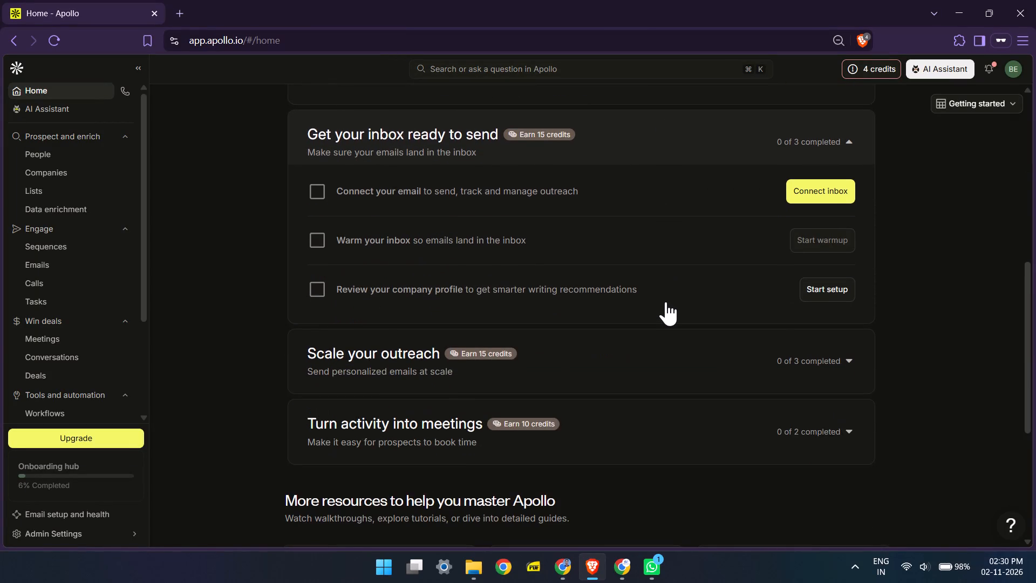
scroll(666, 302, "down", 1)
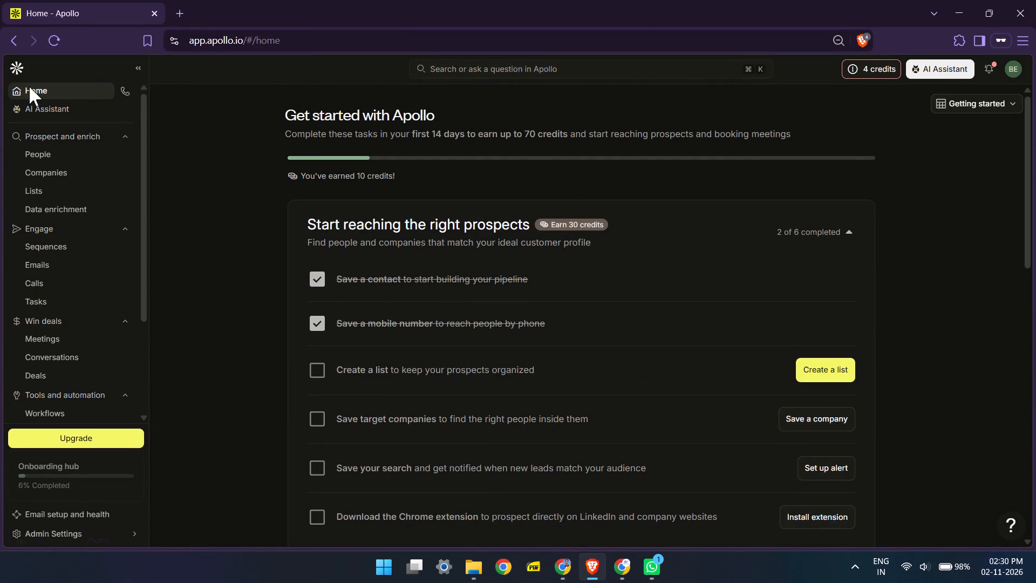
scroll(0, 44, "down", 1)
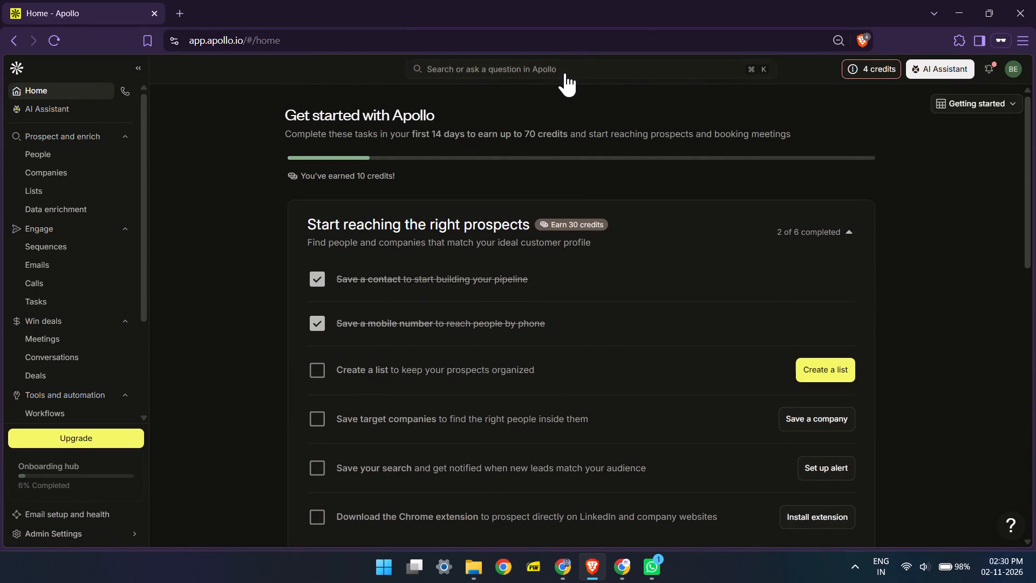
Search Apollo for "kiwi" and open the Kiwi financial services company record.
left_click(565, 73)
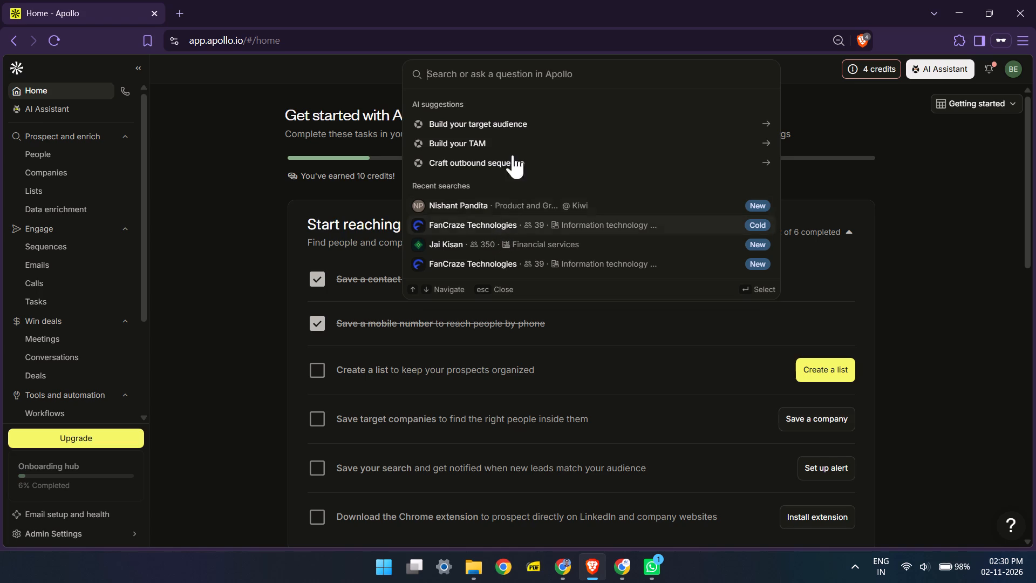
type("kiwi")
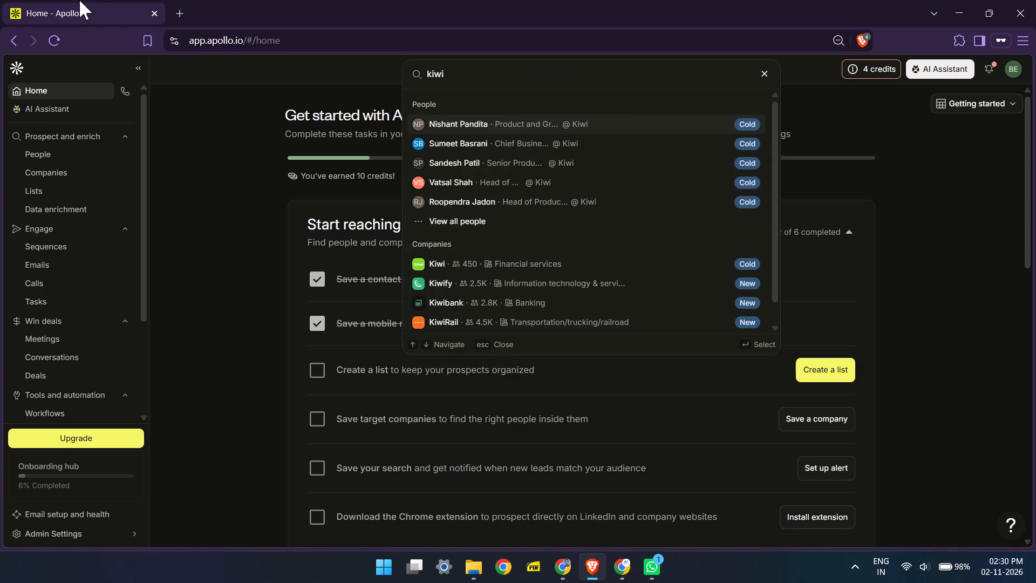
left_click(608, 247)
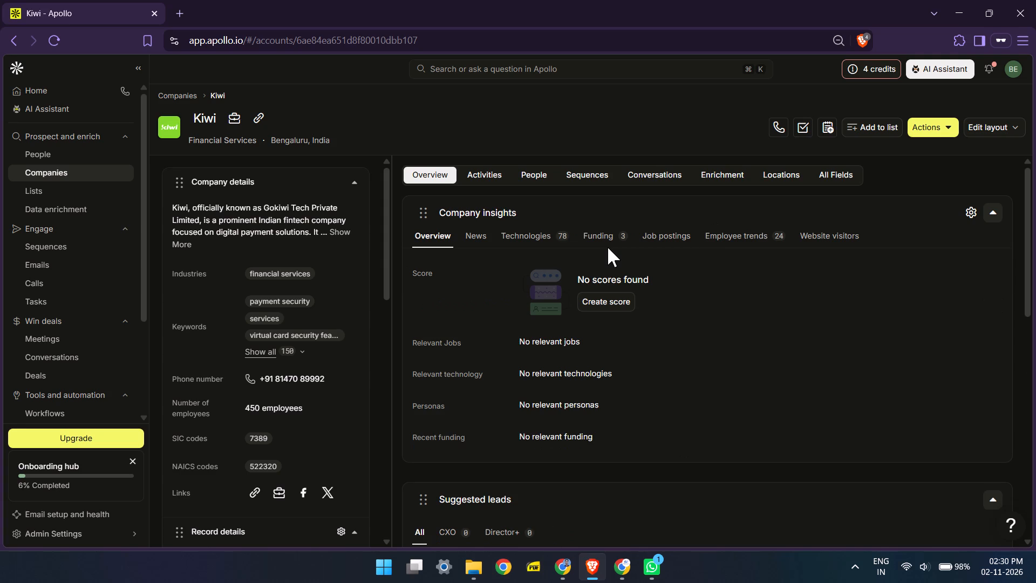
Show Kiwi's saved people records and examine the job titles and emails of the contacts in the Cold stage.
left_click(528, 176)
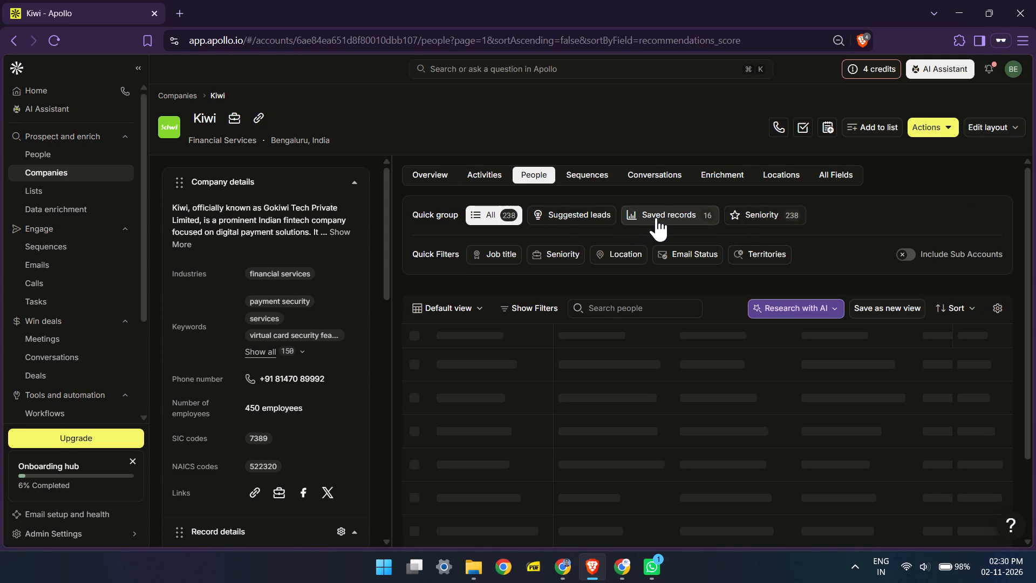
left_click(656, 218)
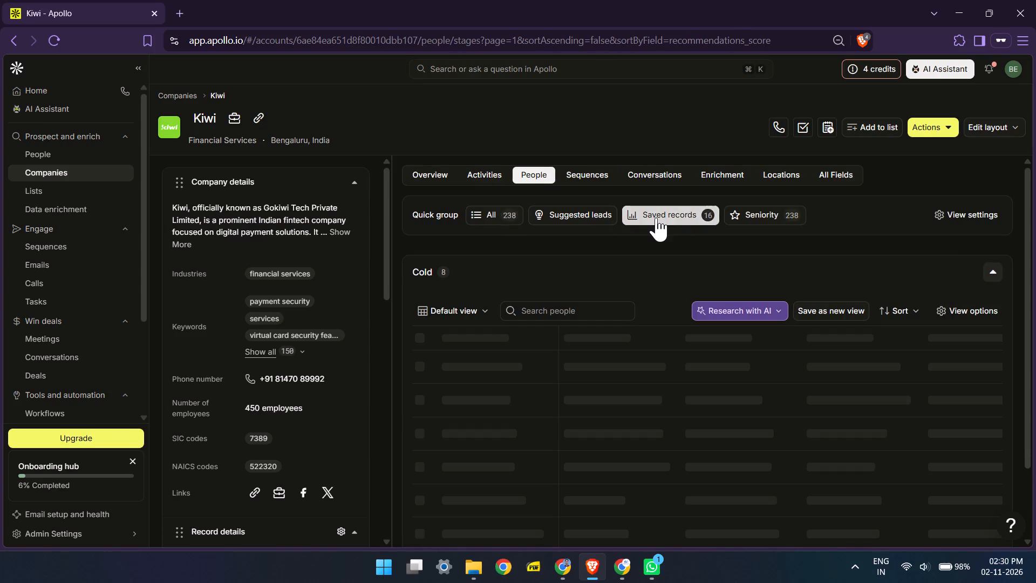
scroll(755, 262, "down", 1)
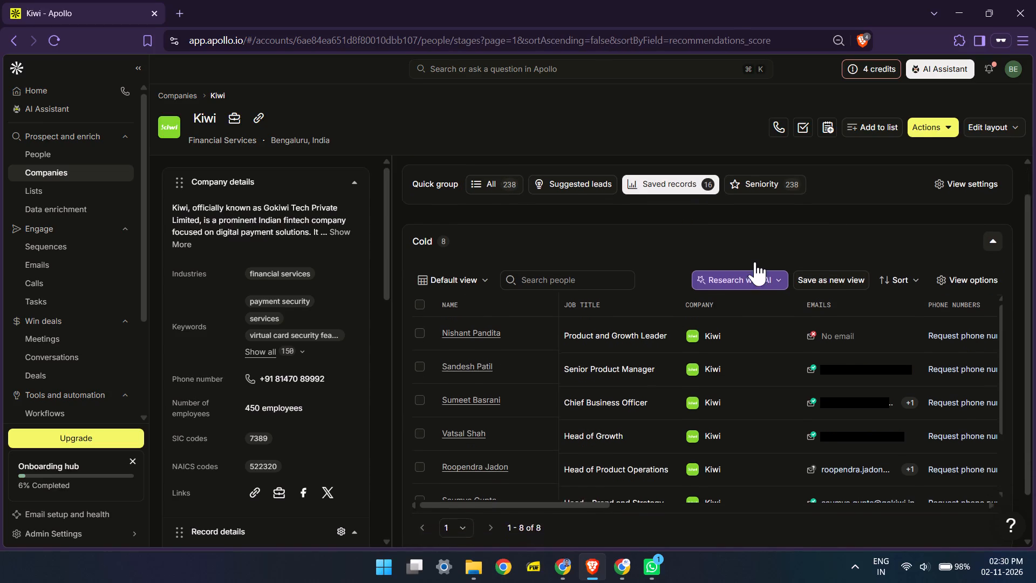
scroll(755, 262, "down", 1)
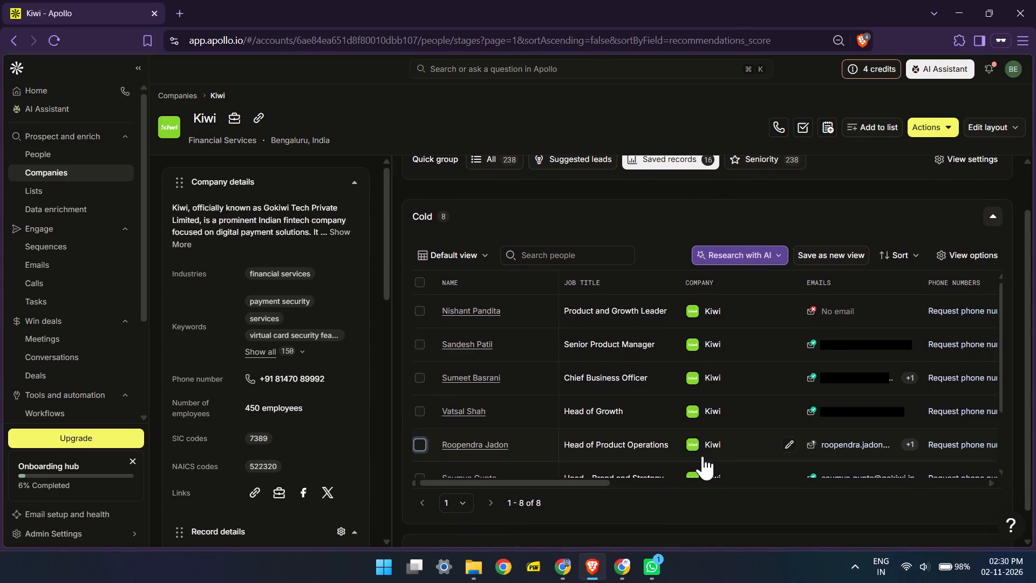
key("ctrl+minus")
key("ctrl+minus")
key("ctrl+minus")
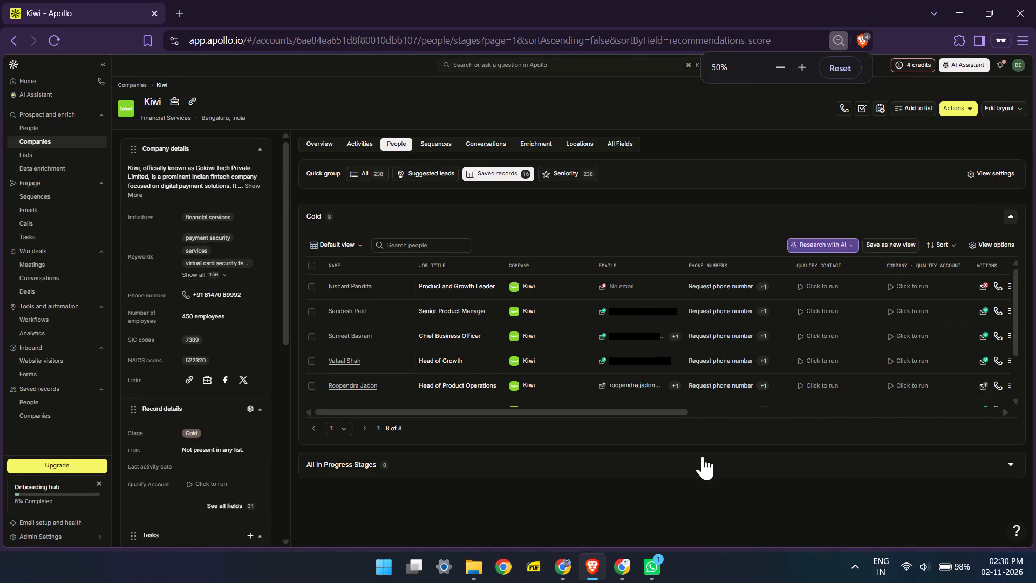
key("ctrl+minus")
key("ctrl+equal")
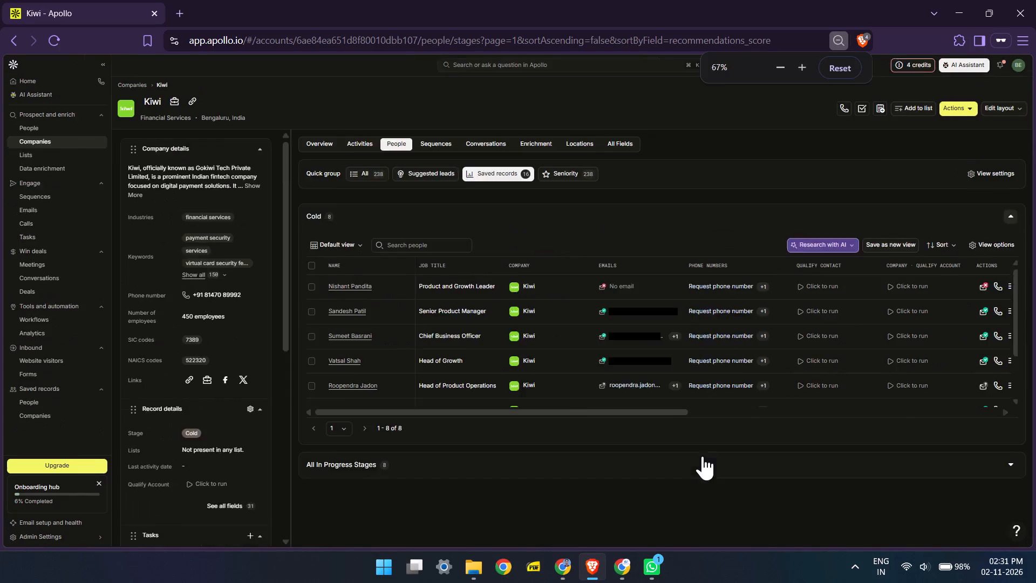
key("ctrl+equal")
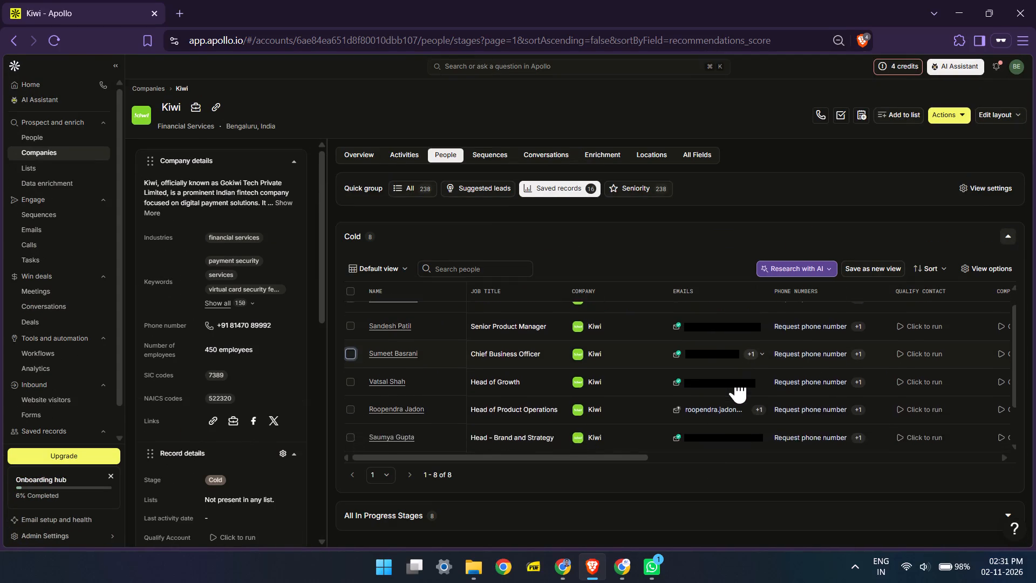